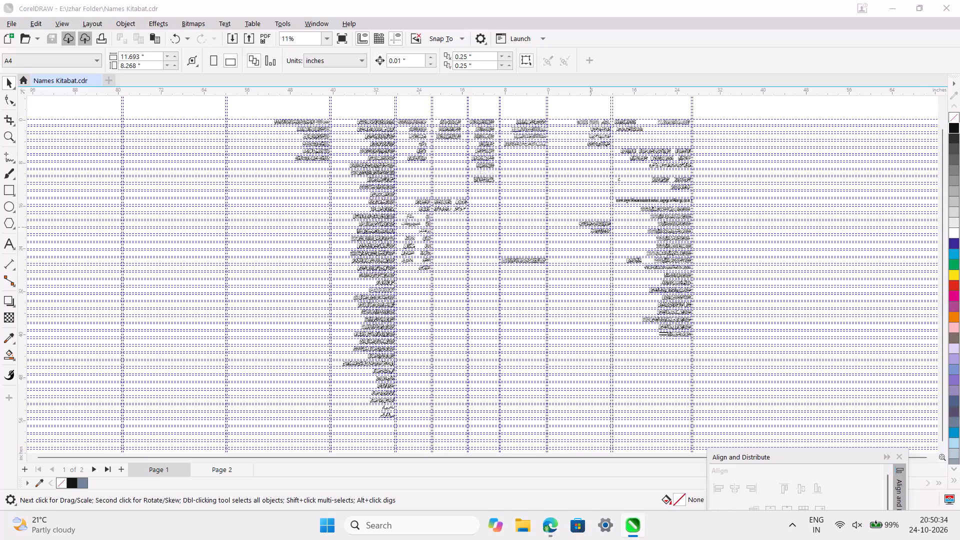
# Save the Names Kitabat document.
pyautogui.keyDown('ctrl'); pyautogui.scroll(3, 449, 190); pyautogui.keyUp('ctrl')
pyautogui.keyDown('ctrl'); pyautogui.scroll(2, 606, 206); pyautogui.keyUp('ctrl')
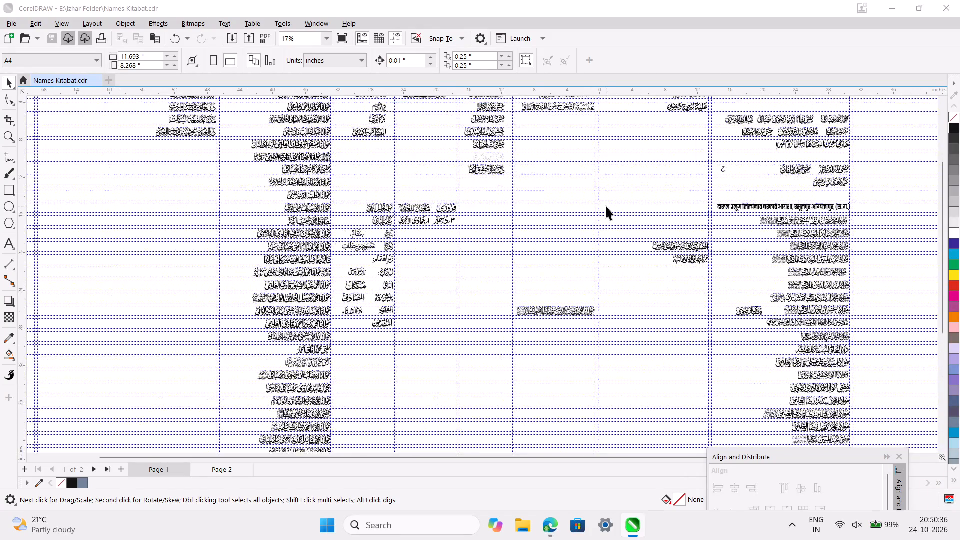
pyautogui.keyDown('ctrl'); pyautogui.scroll(3, 606, 206); pyautogui.keyUp('ctrl')
pyautogui.click(563, 208)
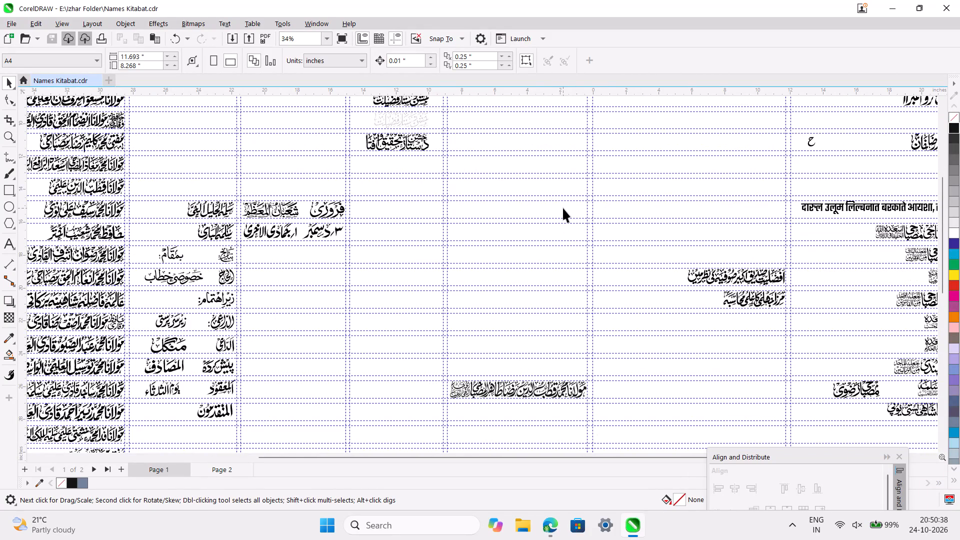
pyautogui.hotkey('ctrl', 's')
# Examine the calligraphy columns on page 1, checking how the entries sit within the guideline rows and columns.
pyautogui.scroll(6, 563, 208)
pyautogui.scroll(-4, 563, 208)
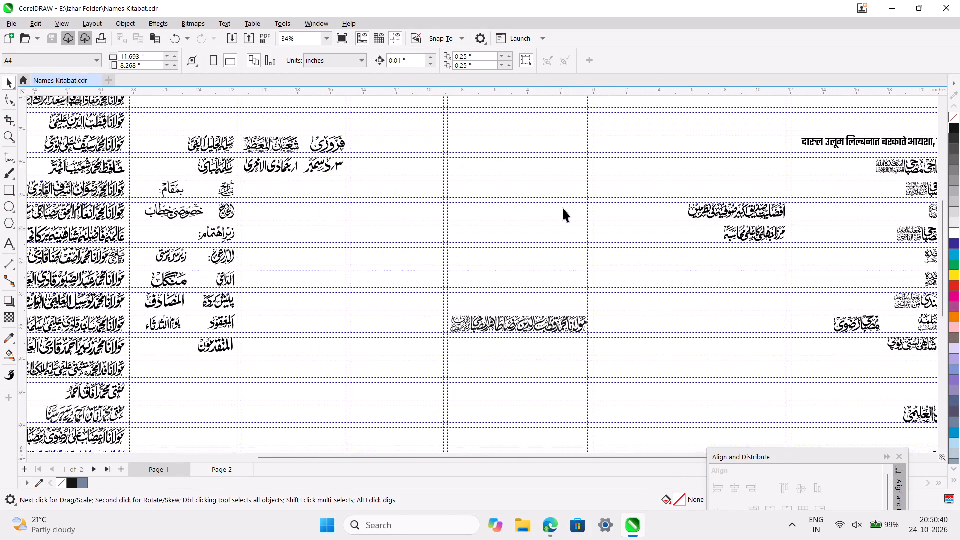
pyautogui.keyDown('ctrl'); pyautogui.scroll(10, 524, 301); pyautogui.keyUp('ctrl')
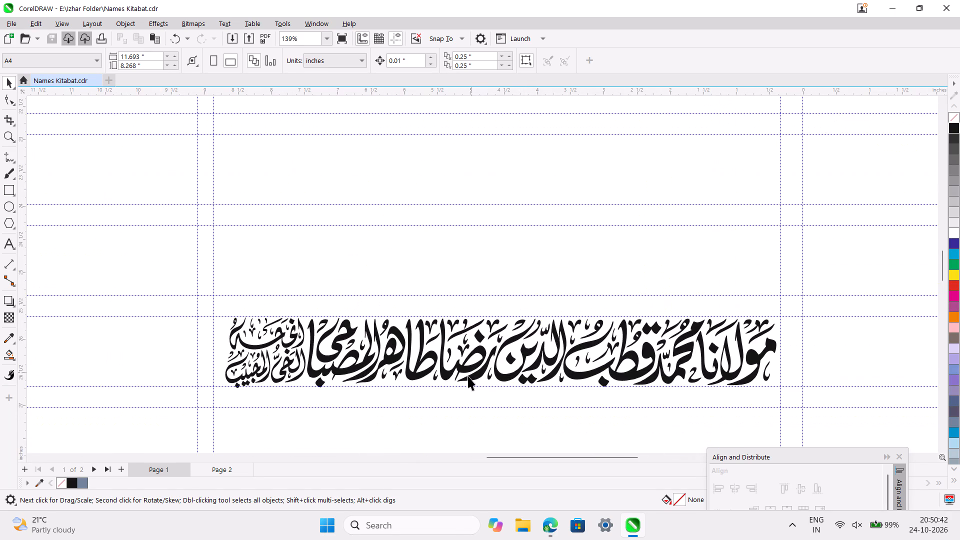
pyautogui.keyDown('ctrl'); pyautogui.scroll(-12, 466, 375); pyautogui.keyUp('ctrl')
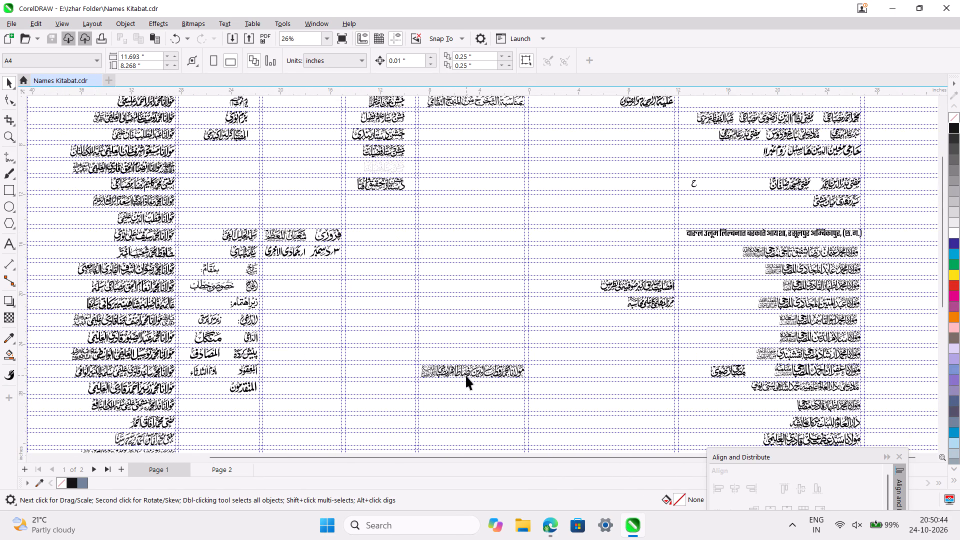
pyautogui.hscroll(5, 466, 375)
pyautogui.scroll(-5, 466, 375)
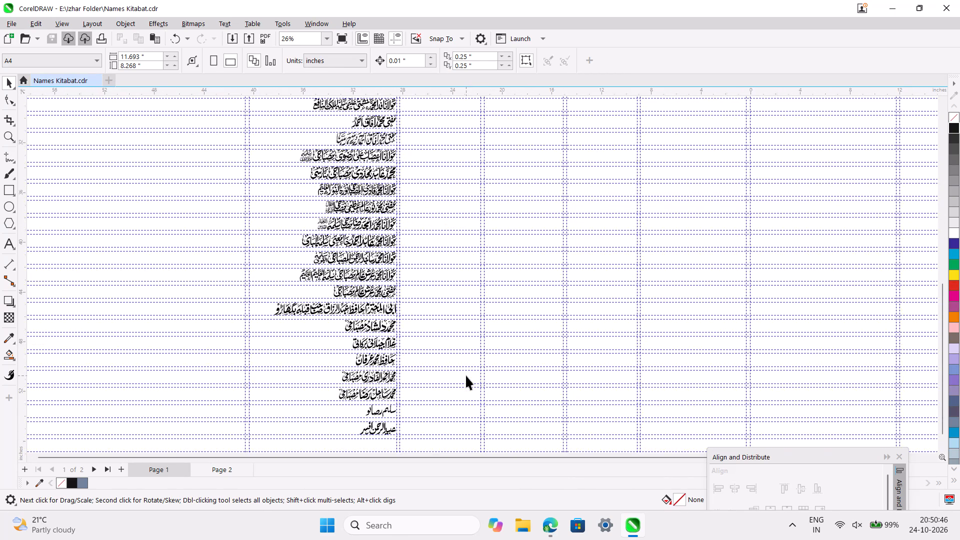
pyautogui.scroll(7, 466, 375)
pyautogui.hscroll(-5, 466, 375)
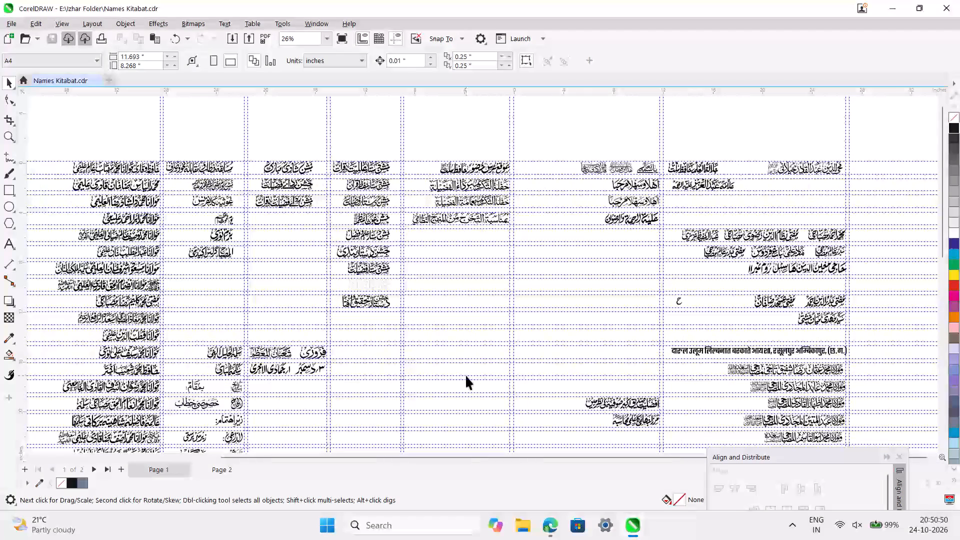
pyautogui.hscroll(-2, 640, 237)
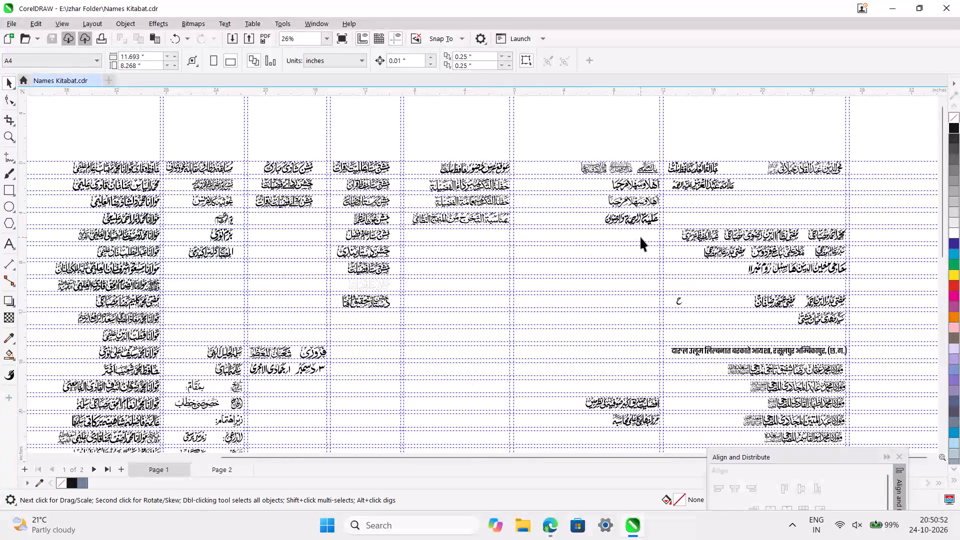
pyautogui.hscroll(-1, 640, 237)
pyautogui.keyDown('ctrl'); pyautogui.scroll(4, 802, 276); pyautogui.keyUp('ctrl')
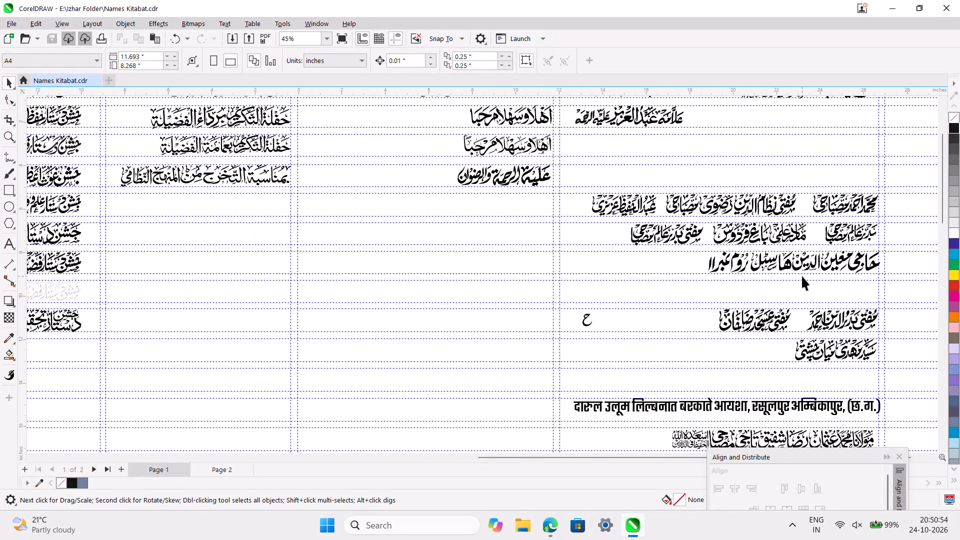
pyautogui.scroll(2, 802, 276)
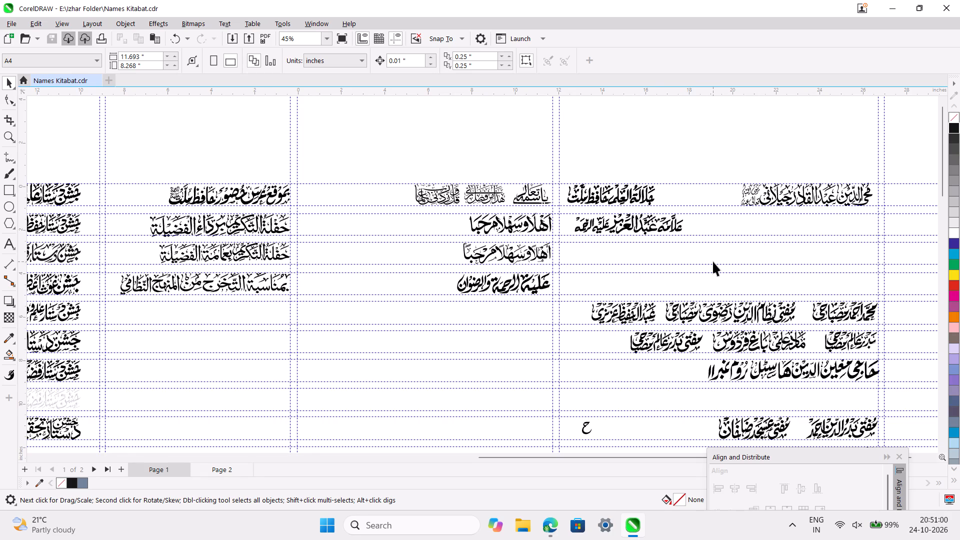
# Right-align the Hindi institution line with the calligraphy name directly above it in the same column.
pyautogui.scroll(-4, 713, 261)
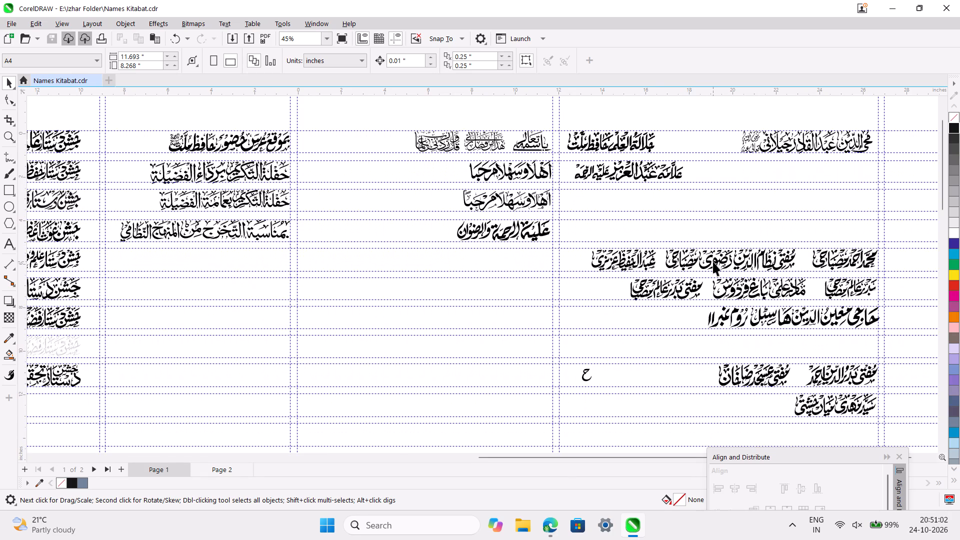
pyautogui.scroll(-2, 713, 261)
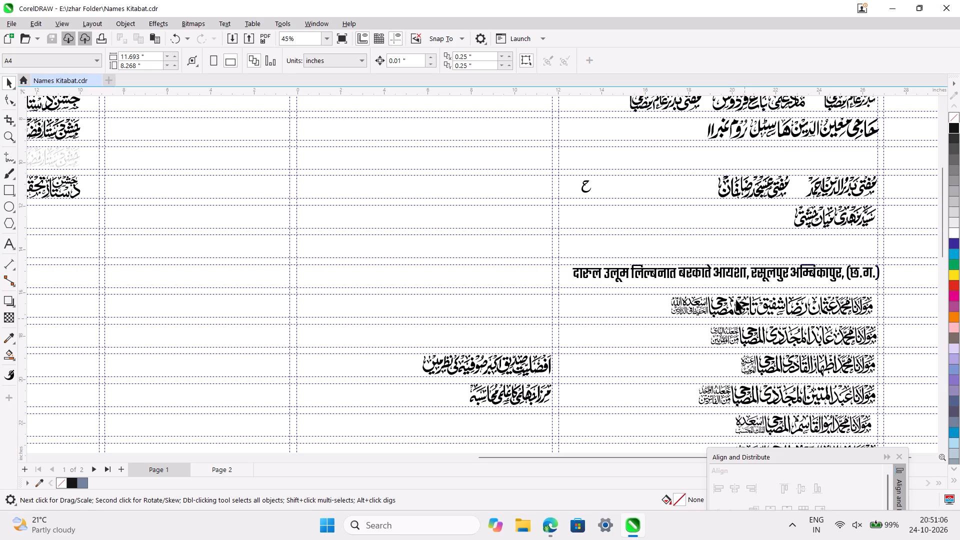
pyautogui.click(739, 270)
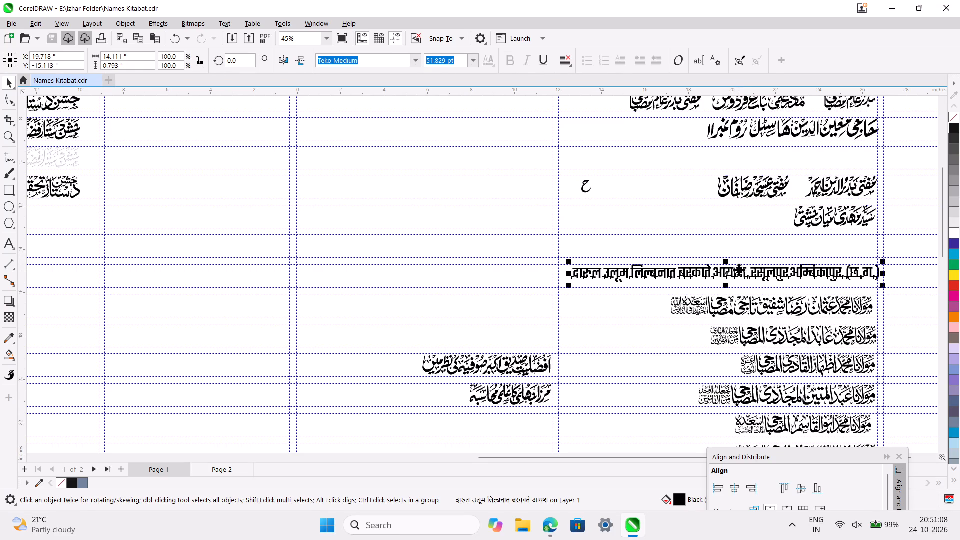
pyautogui.keyDown('shift'); pyautogui.click(862, 218); pyautogui.keyUp('shift')
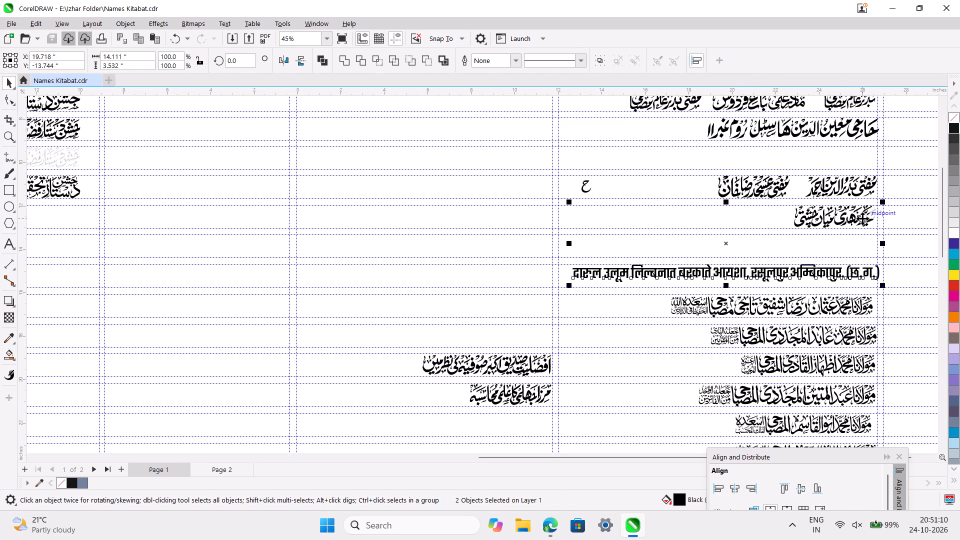
pyautogui.press('r')
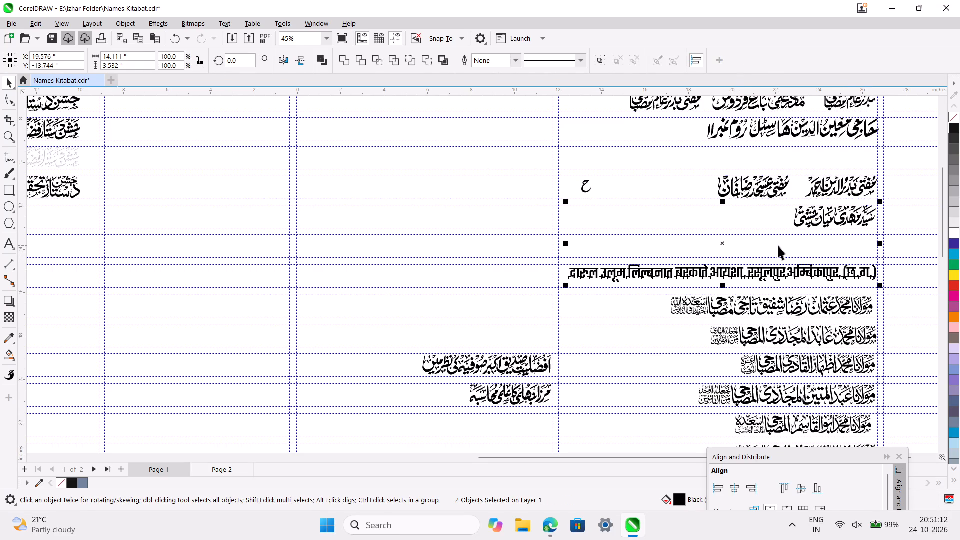
pyautogui.click(778, 245)
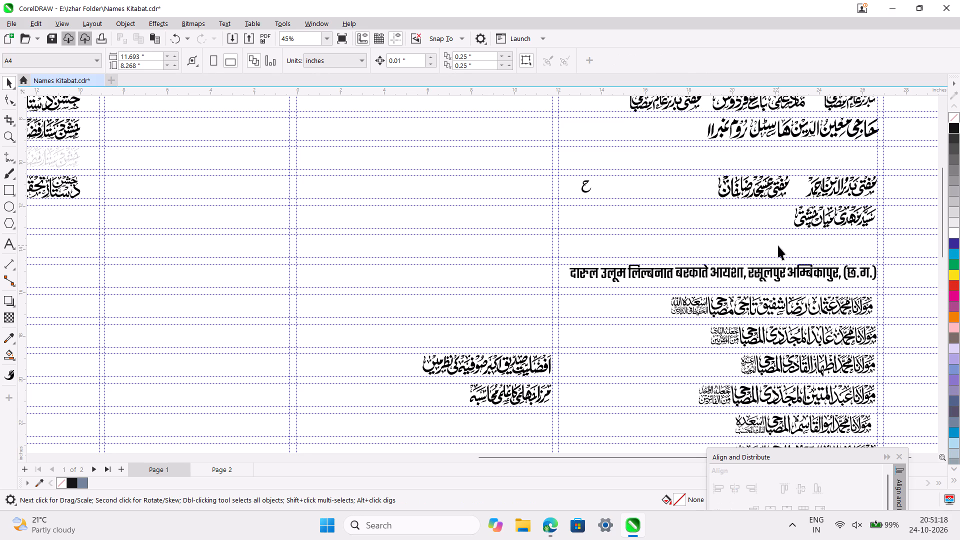
pyautogui.click(657, 220)
# Save the document with the realigned Hindi line.
pyautogui.hotkey('ctrl', 's')
# Move the مادر علمی: دارالعلوم علیمیہ line out of the names column to below the entries in the دارالعلوم institutions column.
pyautogui.hscroll(-2, 657, 220)
pyautogui.scroll(-3, 657, 220)
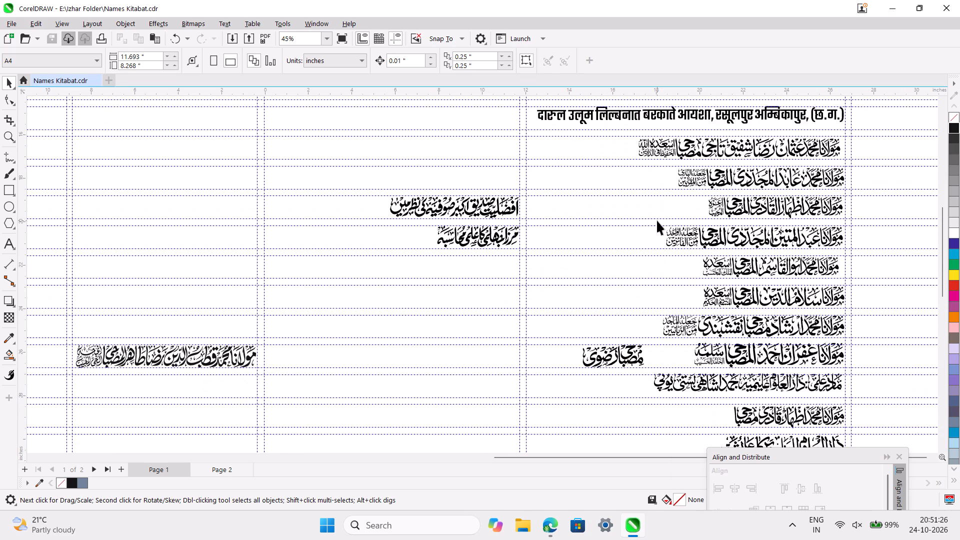
pyautogui.scroll(-2, 657, 220)
pyautogui.scroll(-1, 607, 328)
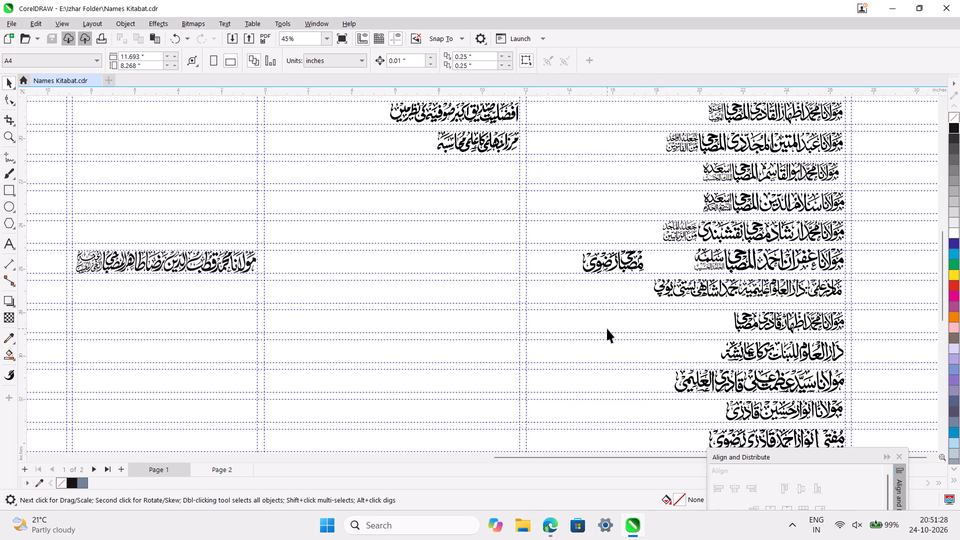
pyautogui.scroll(-1, 607, 328)
pyautogui.click(742, 291)
pyautogui.keyDown('ctrl'); pyautogui.scroll(-8, 742, 291); pyautogui.keyUp('ctrl')
pyautogui.scroll(3, 742, 291)
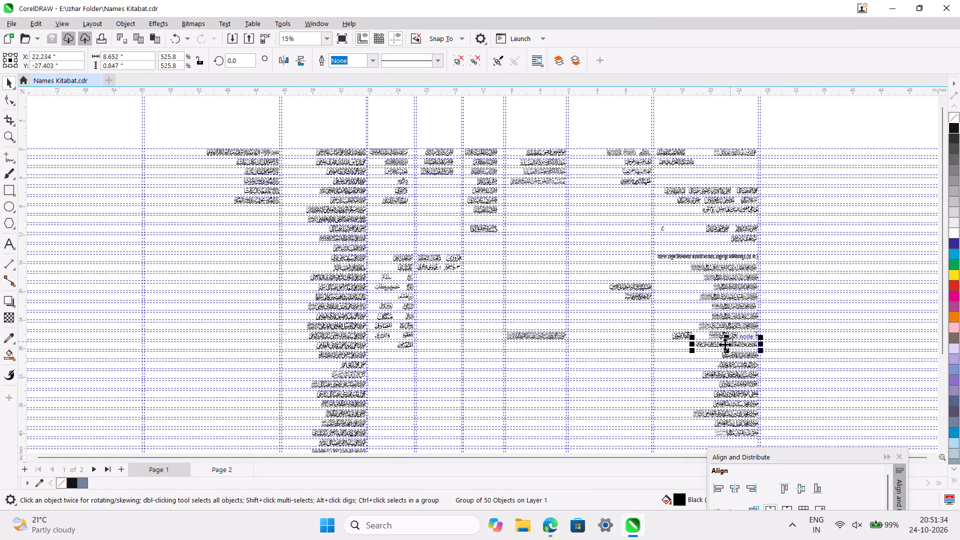
pyautogui.moveTo(725, 344); pyautogui.dragTo(243, 215)
# Seat the moved مادر علمی line in the guideline row directly below دارالعلوم غوثیہ فیضان العلوم, at about X -45.06, Y -8.38 inches.
pyautogui.keyDown('ctrl'); pyautogui.scroll(6, 243, 215); pyautogui.keyUp('ctrl')
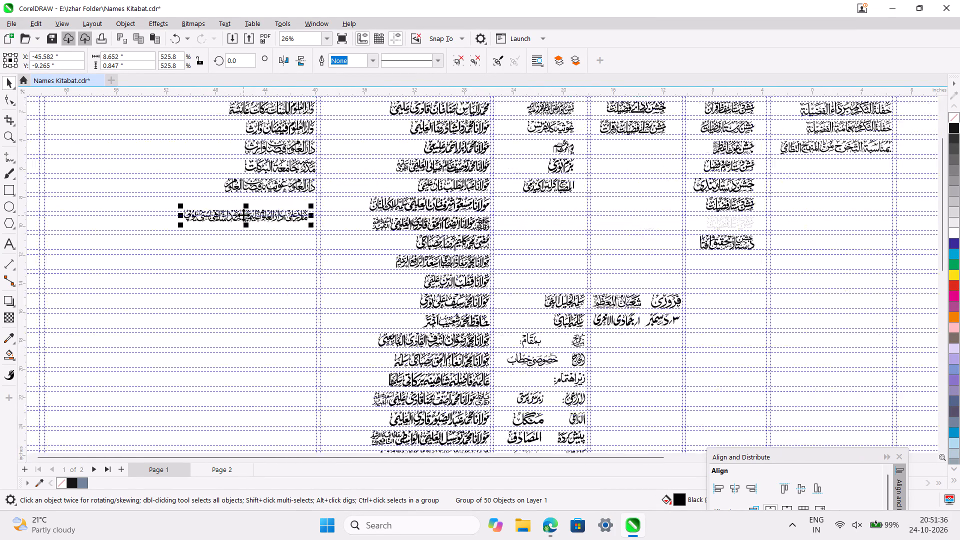
pyautogui.keyDown('ctrl'); pyautogui.scroll(4, 243, 215); pyautogui.keyUp('ctrl')
pyautogui.scroll(5, 243, 215)
pyautogui.hscroll(2, 243, 215)
pyautogui.scroll(-1, 243, 215)
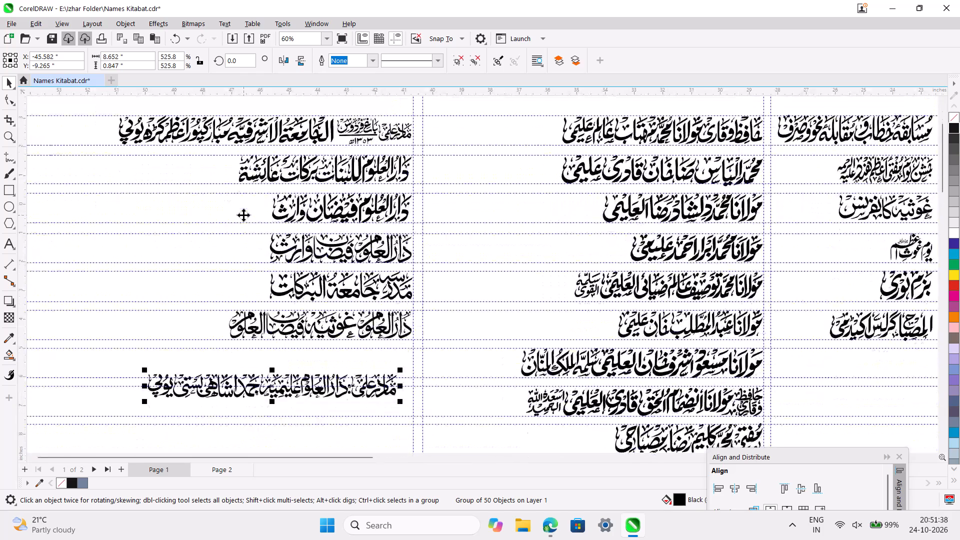
pyautogui.scroll(-2, 243, 215)
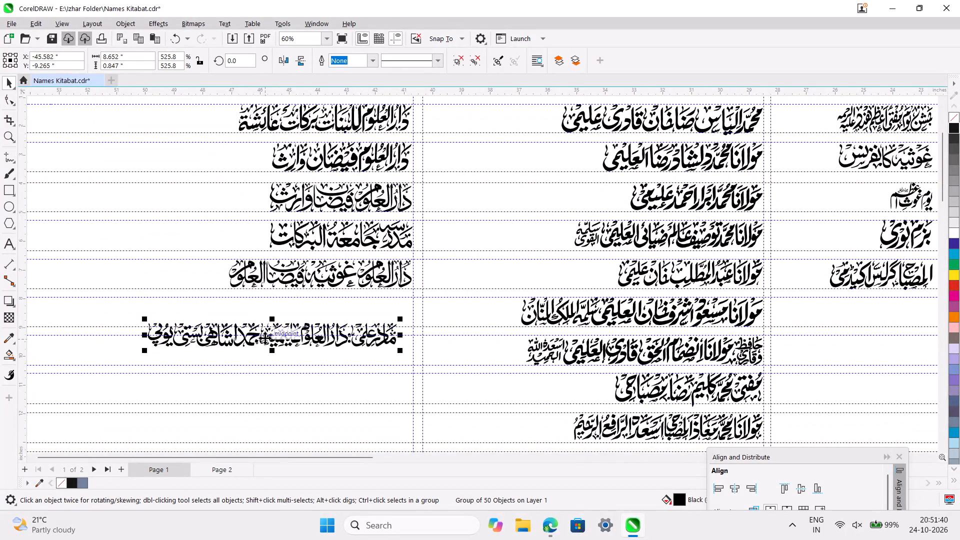
pyautogui.moveTo(265, 338); pyautogui.dragTo(277, 317)
pyautogui.keyDown('ctrl'); pyautogui.scroll(8, 277, 317); pyautogui.keyUp('ctrl')
pyautogui.press('Up')
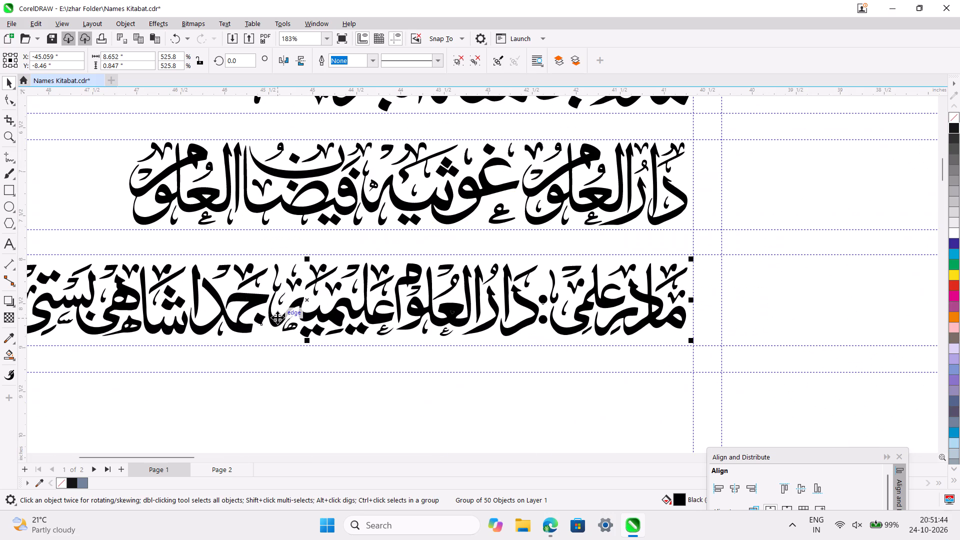
pyautogui.press('Up')
pyautogui.press('Up')
pyautogui.press('Up')
pyautogui.press('Up')
pyautogui.press('Up')
pyautogui.press('Up')
pyautogui.press('Up')
pyautogui.press('Up')
pyautogui.press('Up')
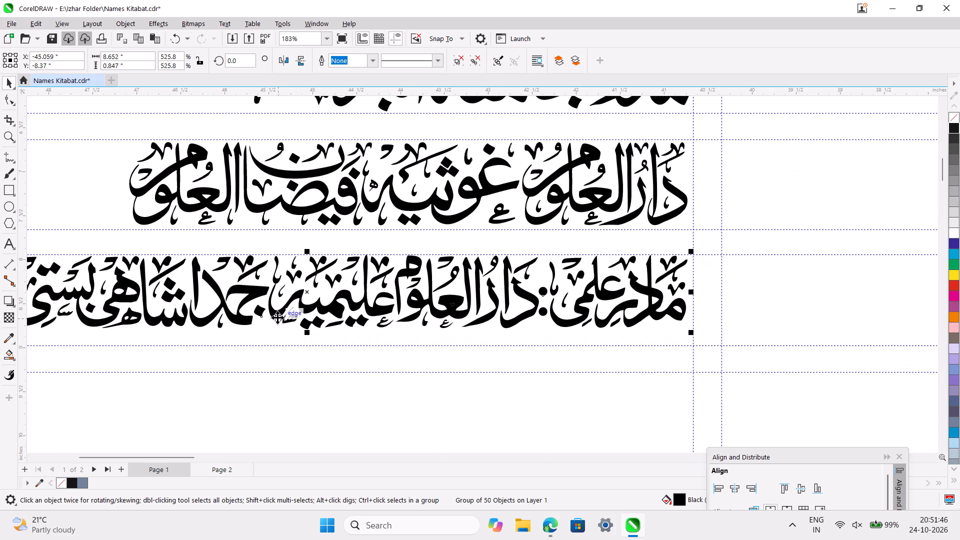
pyautogui.press('Down')
# Enlarge the مادر علمی line proportionally to about 10.09 by 0.99 inches, extending it away from the column's right guideline.
pyautogui.keyDown('ctrl'); pyautogui.scroll(-6, 277, 317); pyautogui.keyUp('ctrl')
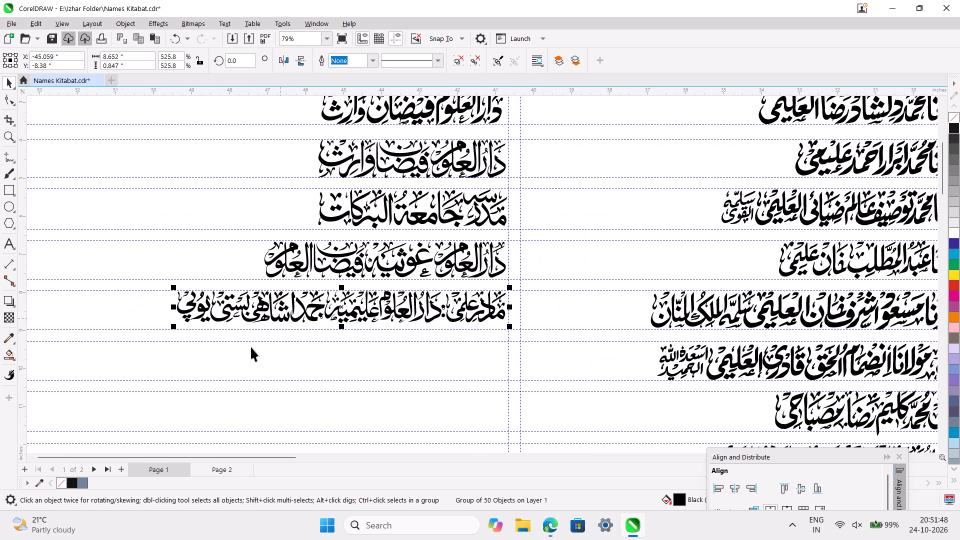
pyautogui.keyDown('ctrl'); pyautogui.scroll(6, 185, 345); pyautogui.keyUp('ctrl')
pyautogui.hscroll(3, 185, 345)
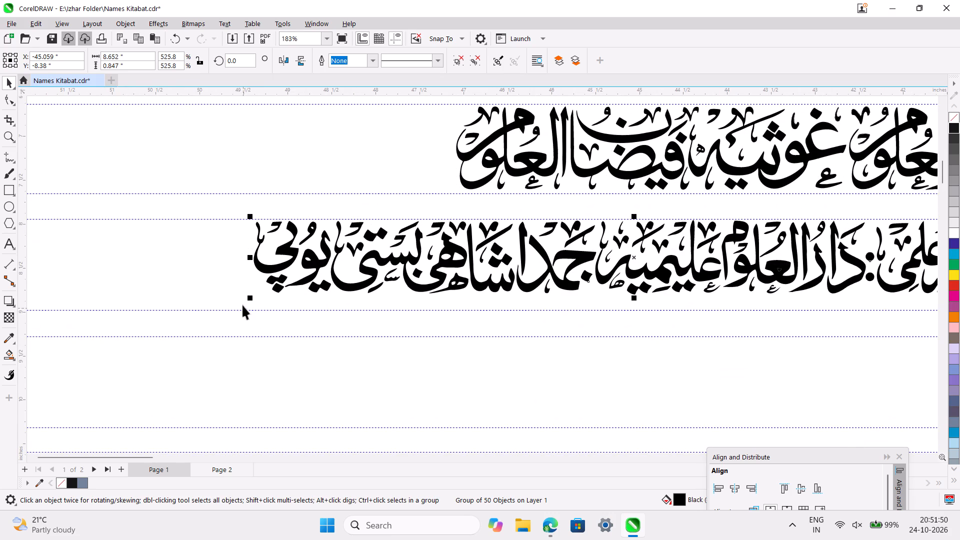
pyautogui.moveTo(247, 301); pyautogui.dragTo(130, 324)
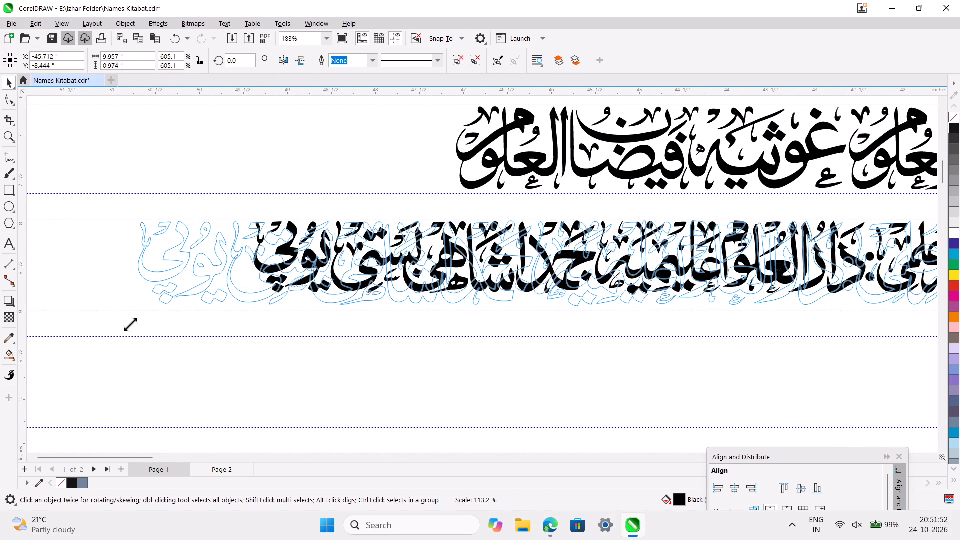
pyautogui.moveTo(130, 324); pyautogui.dragTo(119, 325)
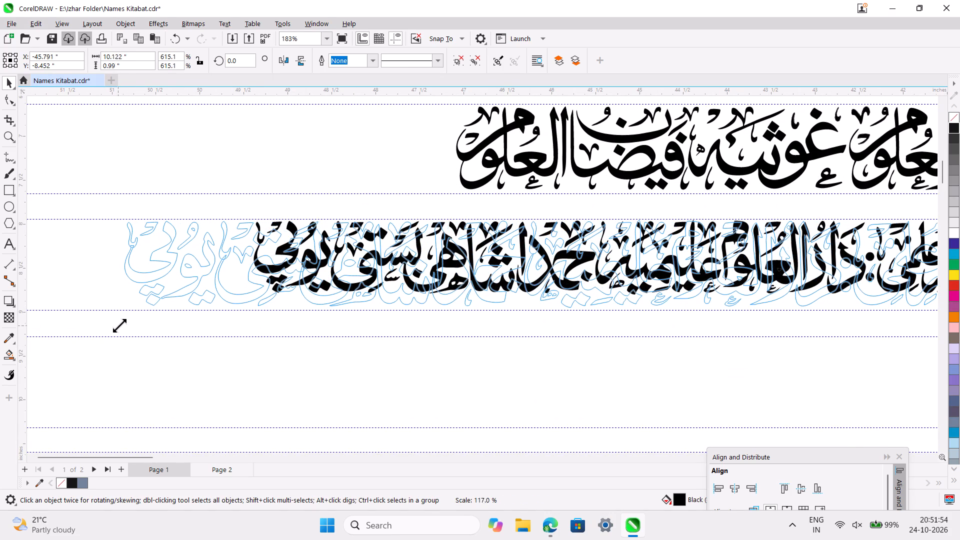
pyautogui.moveTo(119, 325); pyautogui.dragTo(120, 325)
pyautogui.keyDown('ctrl'); pyautogui.scroll(-8, 120, 325); pyautogui.keyUp('ctrl')
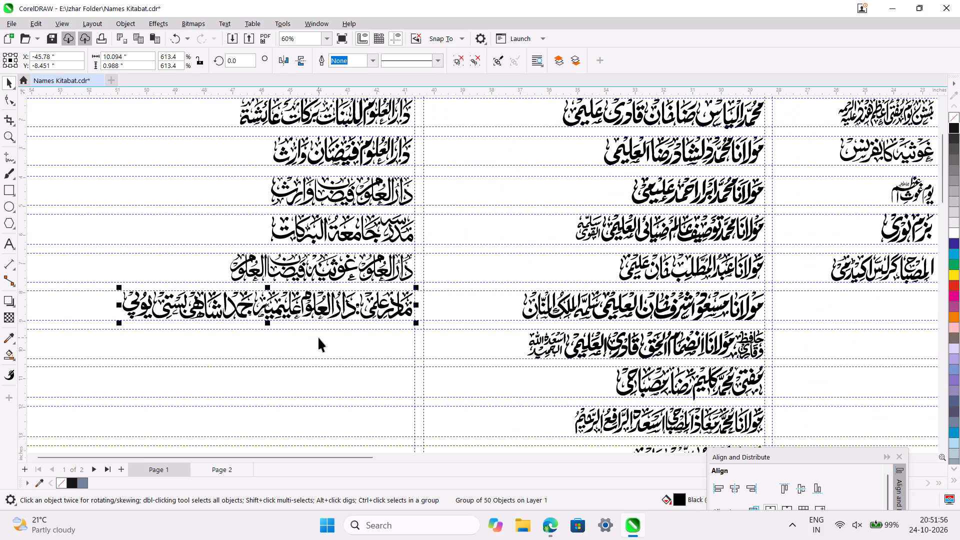
pyautogui.click(318, 337)
# Group all the curves of the دارالعلوم للبنات برکات عائشہ line in the names column that holds the Hindi line.
pyautogui.scroll(3, 318, 337)
pyautogui.scroll(-4, 318, 337)
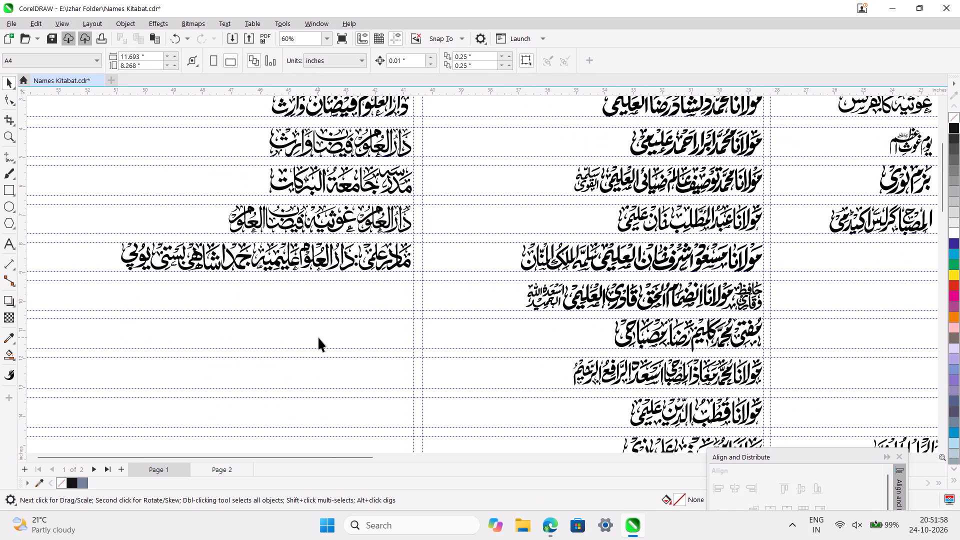
pyautogui.hscroll(-5, 318, 337)
pyautogui.scroll(-7, 318, 337)
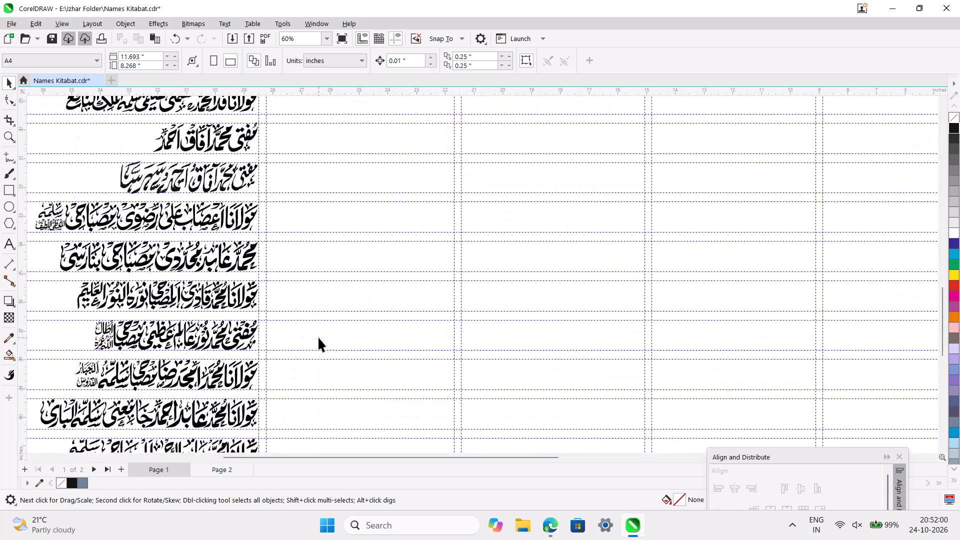
pyautogui.keyDown('ctrl'); pyautogui.scroll(-4, 318, 337); pyautogui.keyUp('ctrl')
pyautogui.hscroll(-2, 318, 337)
pyautogui.scroll(-2, 318, 337)
pyautogui.hscroll(-5, 318, 337)
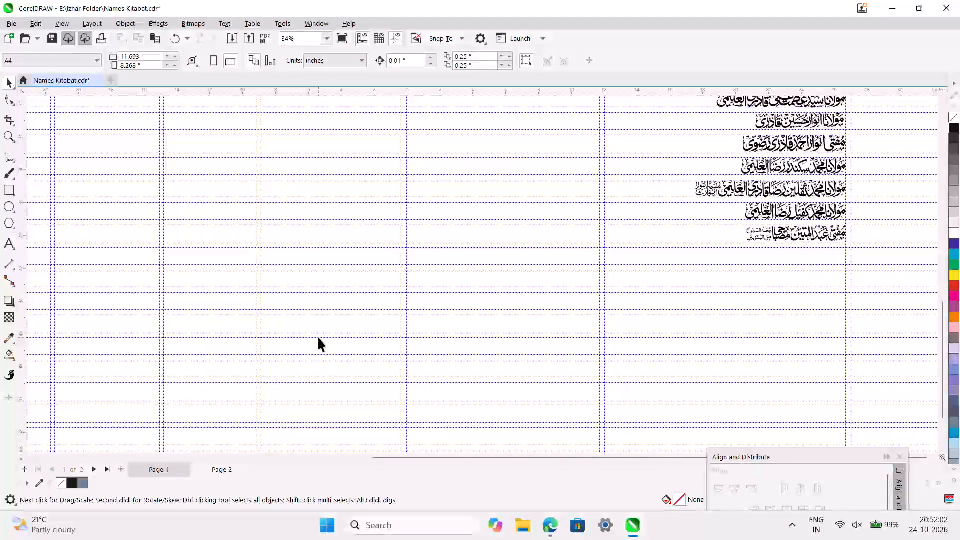
pyautogui.scroll(3, 661, 290)
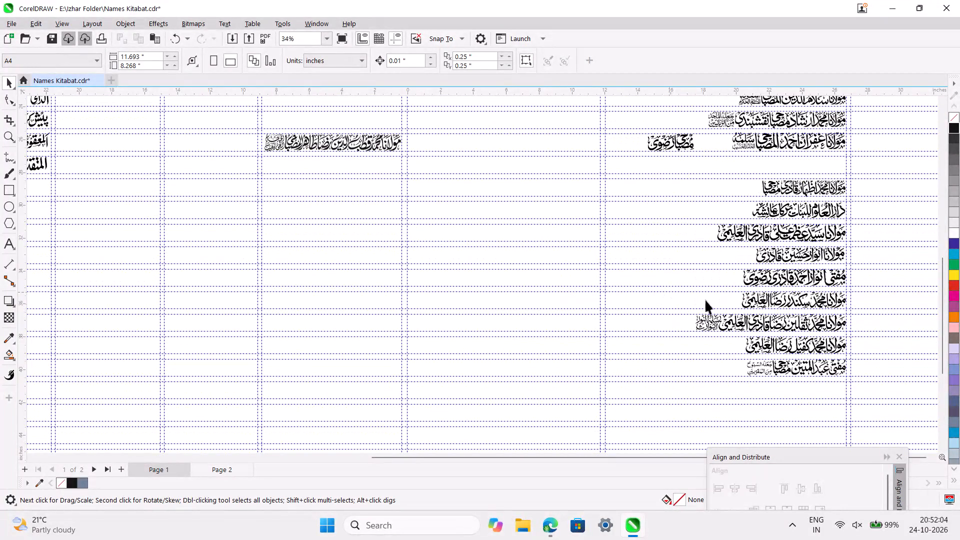
pyautogui.scroll(1, 785, 310)
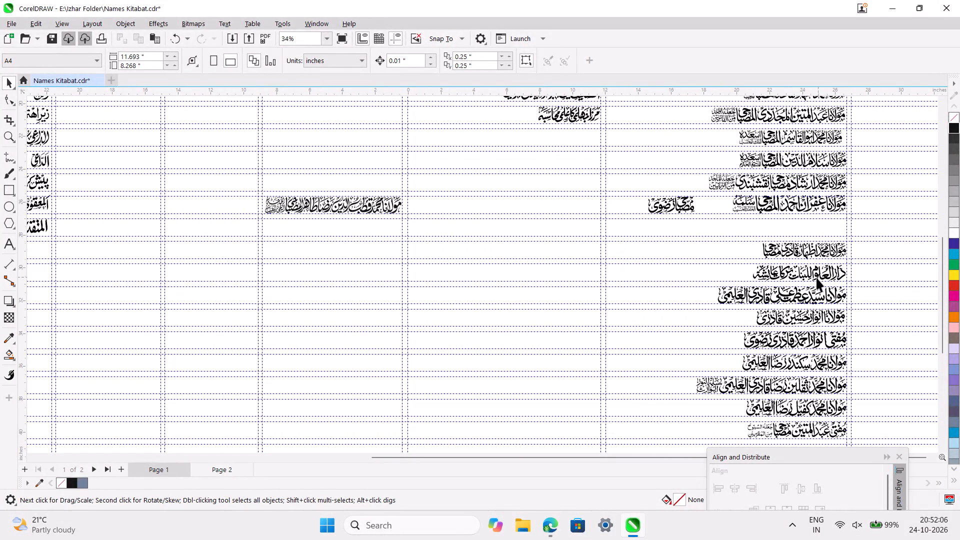
pyautogui.click(824, 274)
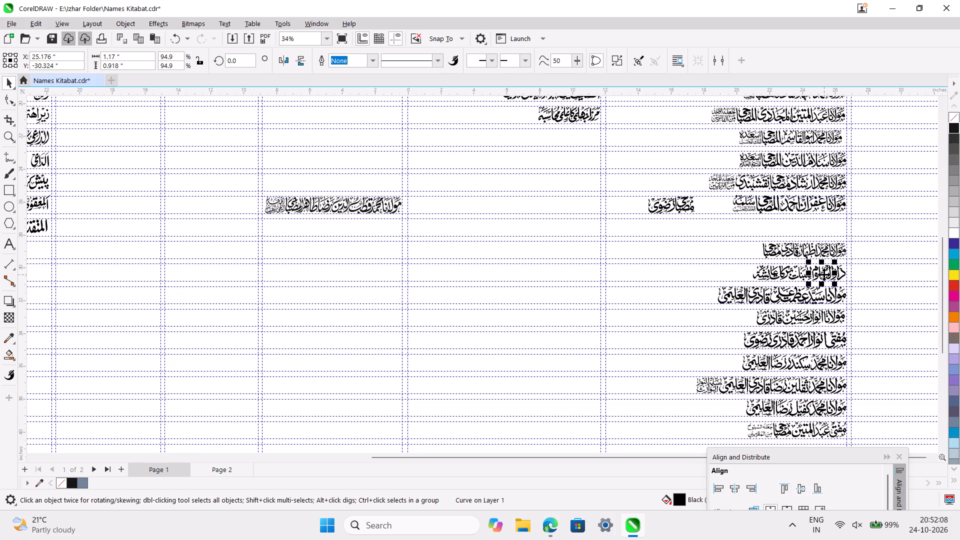
pyautogui.keyDown('ctrl'); pyautogui.scroll(7, 747, 281); pyautogui.keyUp('ctrl')
pyautogui.hscroll(-2, 747, 281)
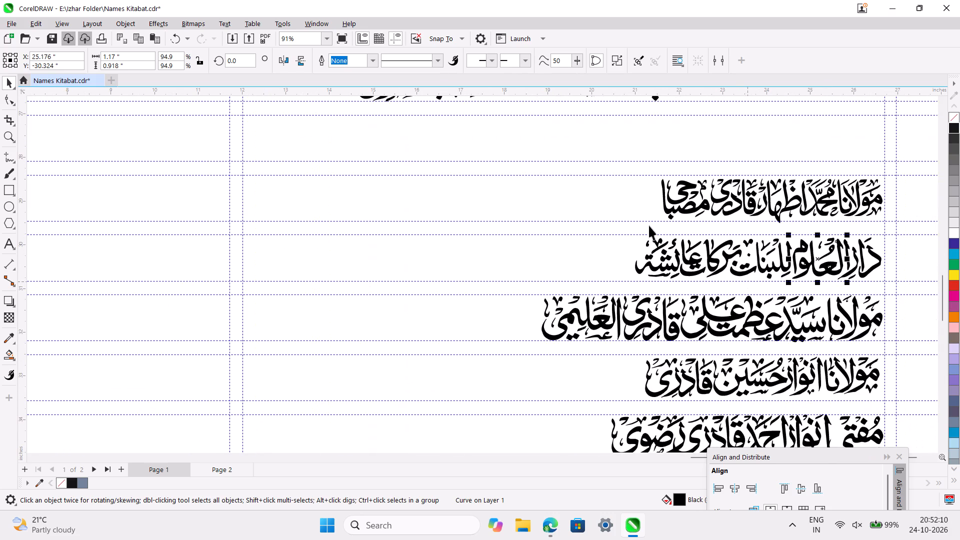
pyautogui.moveTo(603, 226); pyautogui.dragTo(889, 279)
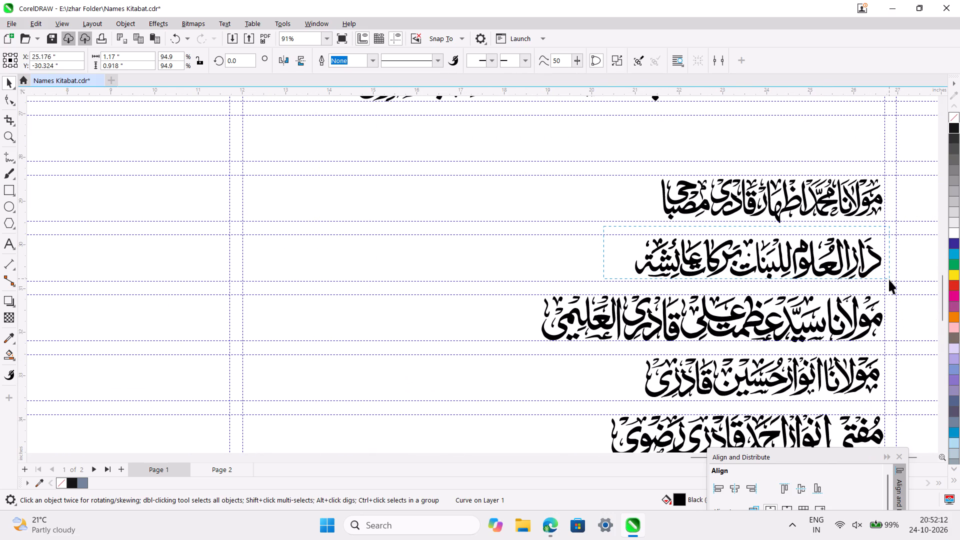
pyautogui.moveTo(889, 279); pyautogui.dragTo(901, 282)
pyautogui.hotkey('ctrl', 'g')
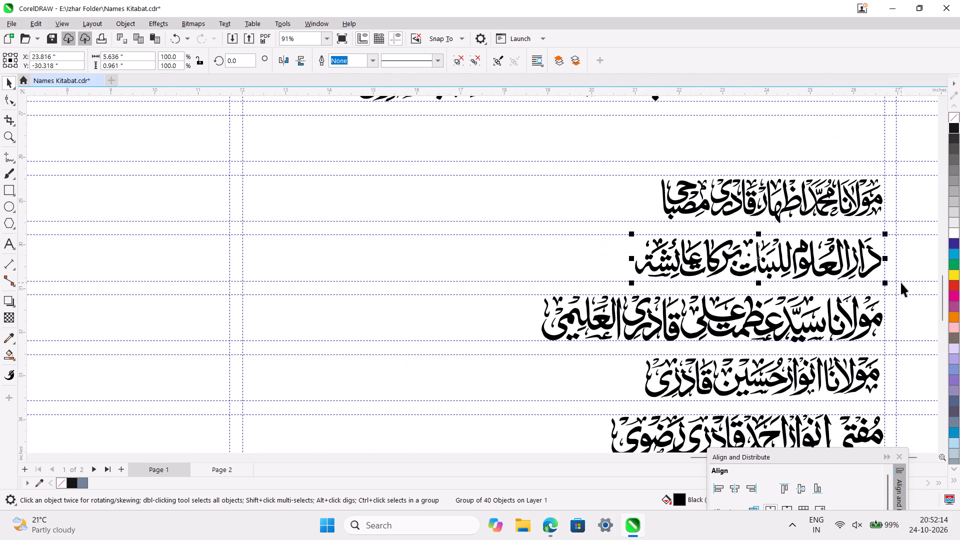
# Move the grouped دارالعلوم للبنات line into the institutions column, in the row below مادر علمی, at about X -43.20, Y -9.84 inches.
pyautogui.scroll(4, 901, 282)
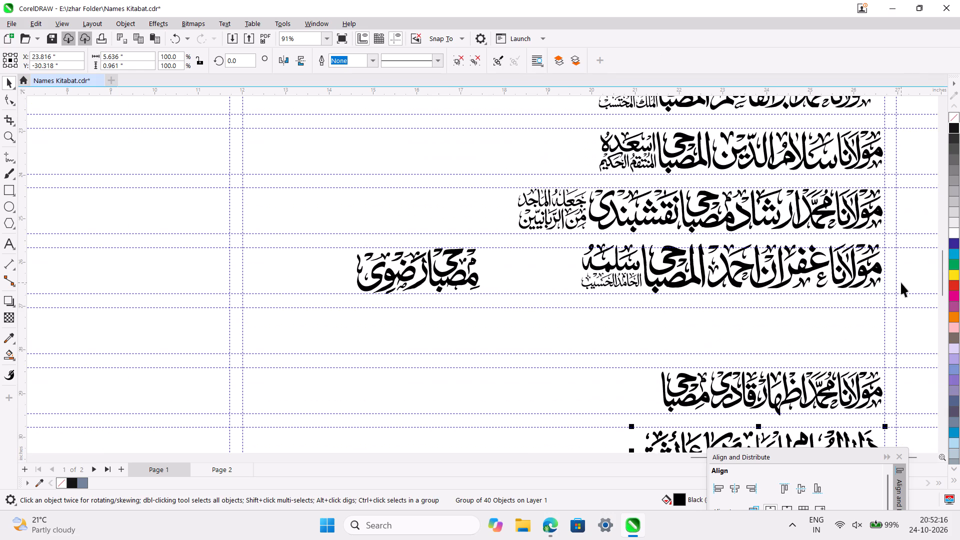
pyautogui.scroll(5, 901, 282)
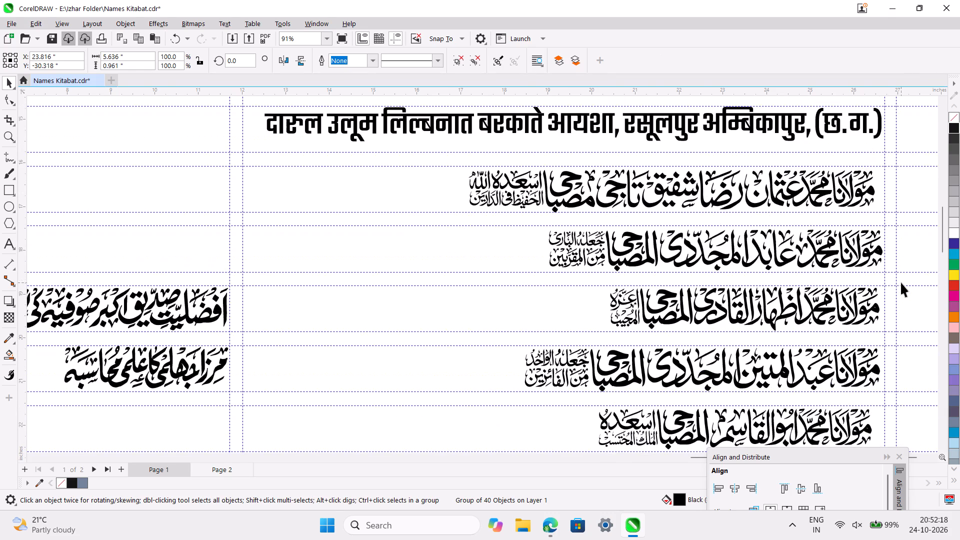
pyautogui.keyDown('ctrl'); pyautogui.scroll(-9, 901, 282); pyautogui.keyUp('ctrl')
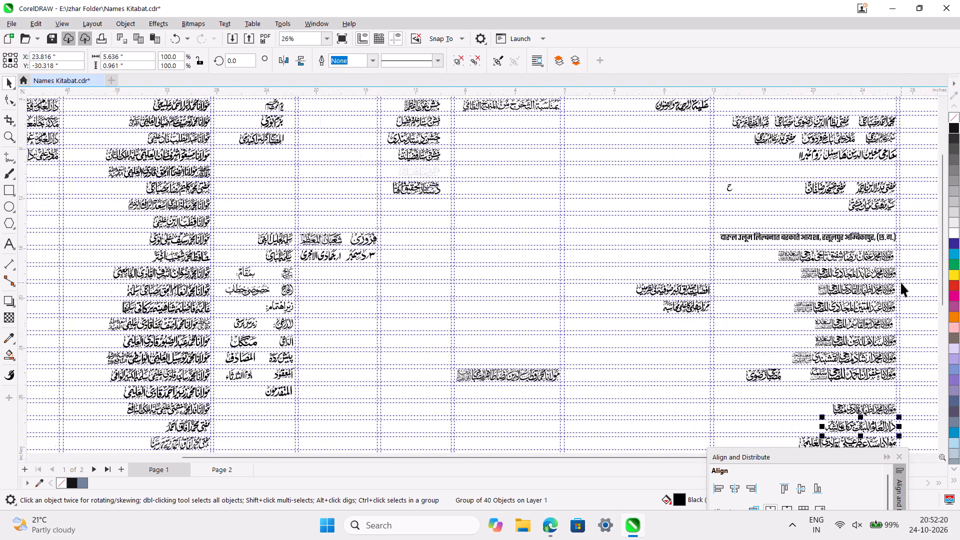
pyautogui.scroll(-1, 901, 282)
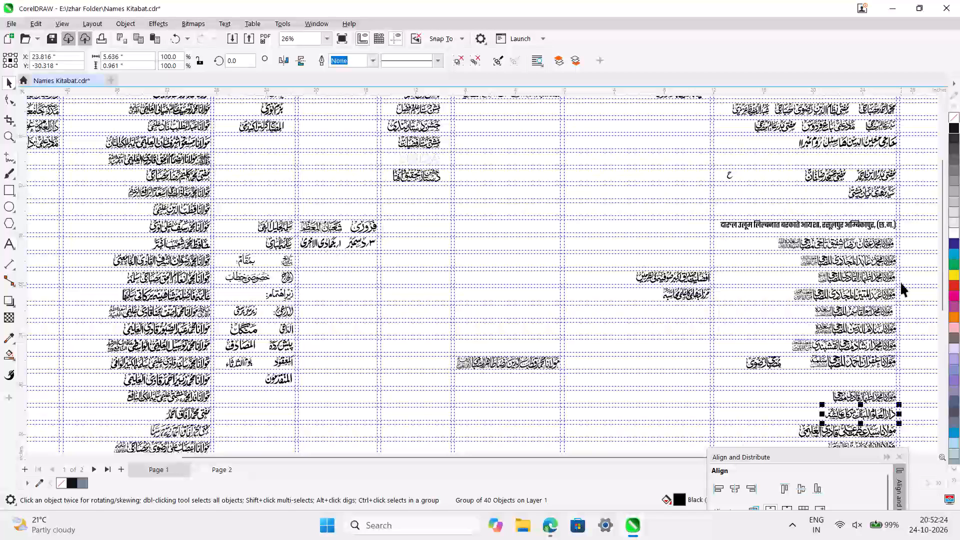
pyautogui.hscroll(-2, 901, 282)
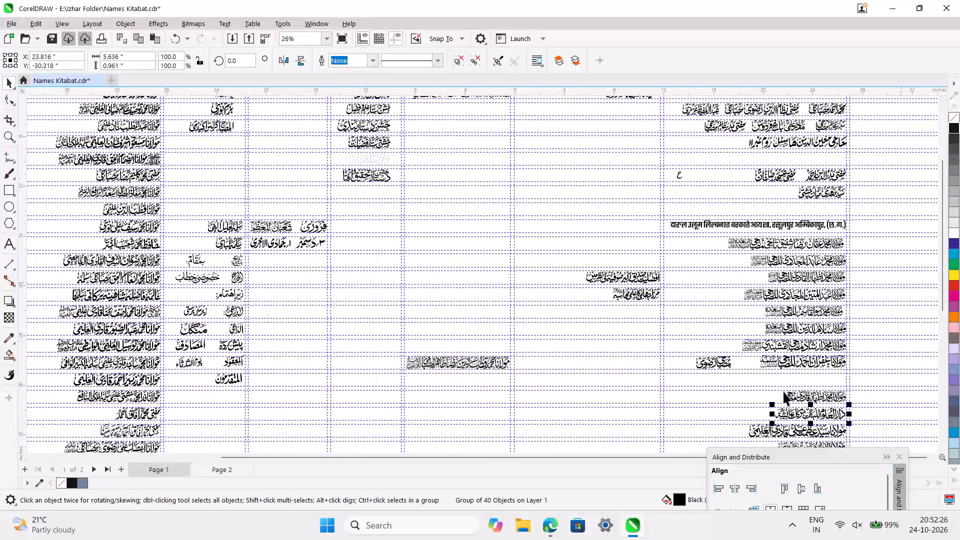
pyautogui.scroll(-1, 811, 416)
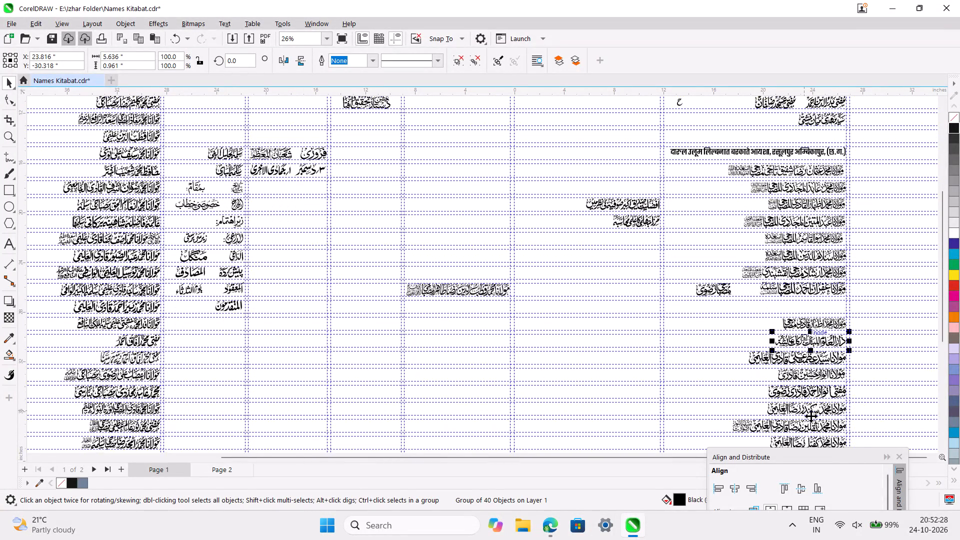
pyautogui.scroll(-1, 811, 416)
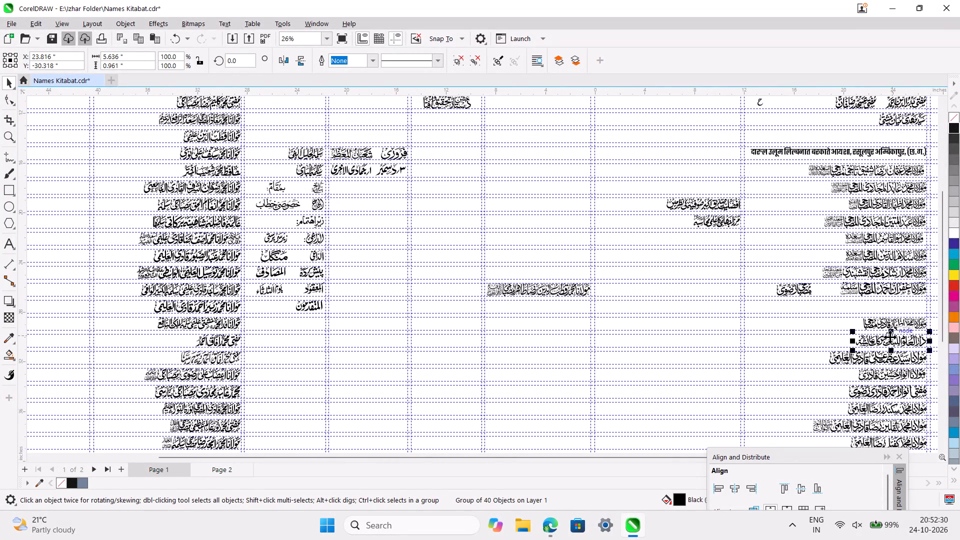
pyautogui.moveTo(889, 341); pyautogui.dragTo(243, 171)
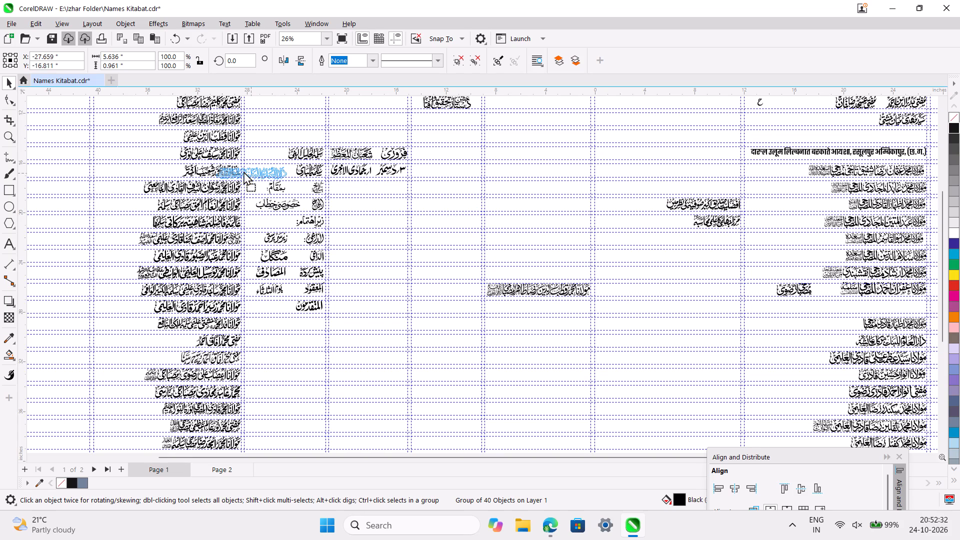
pyautogui.moveTo(243, 171); pyautogui.dragTo(133, 133)
pyautogui.scroll(3, 133, 133)
pyautogui.hscroll(3, 133, 133)
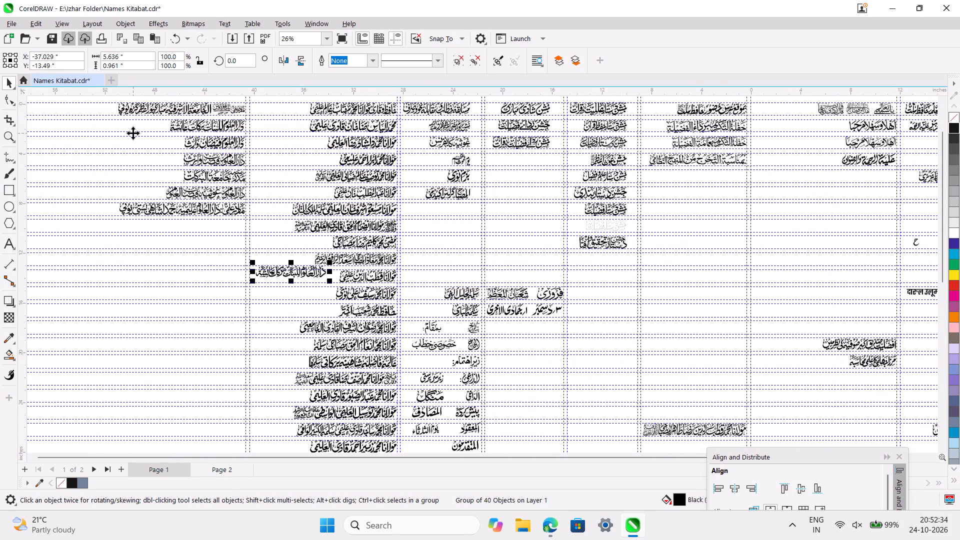
pyautogui.hscroll(2, 133, 133)
pyautogui.moveTo(280, 271); pyautogui.dragTo(203, 227)
pyautogui.keyDown('ctrl'); pyautogui.scroll(7, 203, 227); pyautogui.keyUp('ctrl')
pyautogui.scroll(1, 203, 227)
pyautogui.keyDown('ctrl'); pyautogui.scroll(-3, 203, 227); pyautogui.keyUp('ctrl')
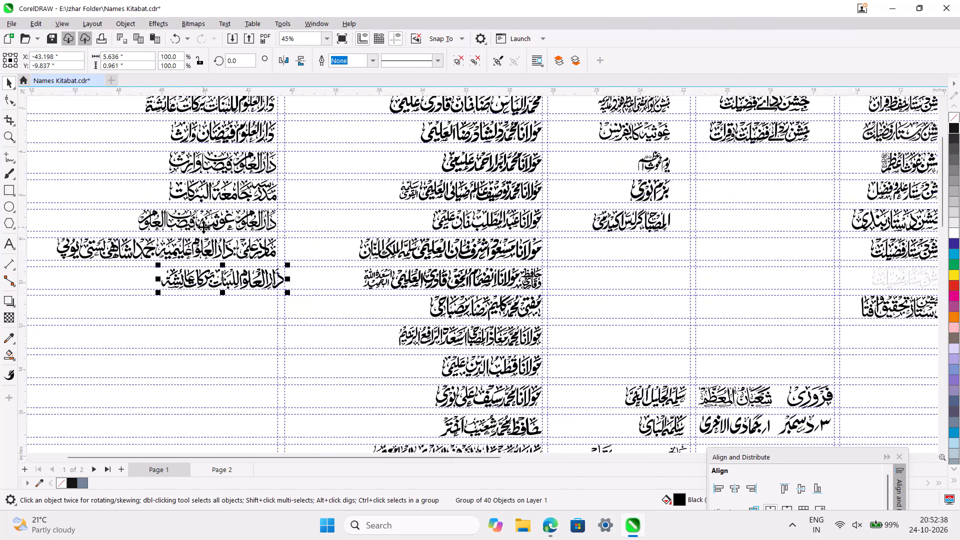
pyautogui.scroll(1, 335, 153)
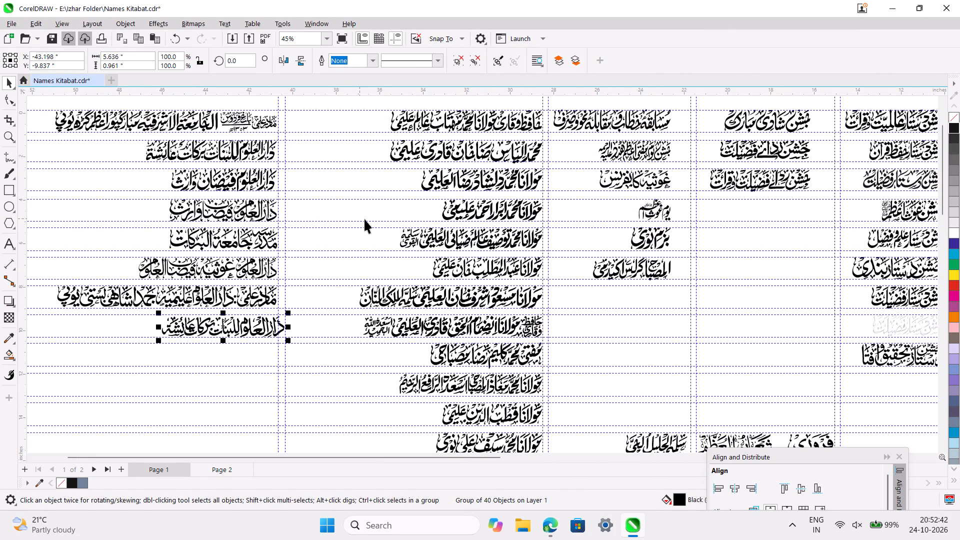
# Move the دارالعلوم للبنات line up beside the matching entry in the institutions column's second row, at about X -51.15, Y -1.72 inches.
pyautogui.click(349, 242)
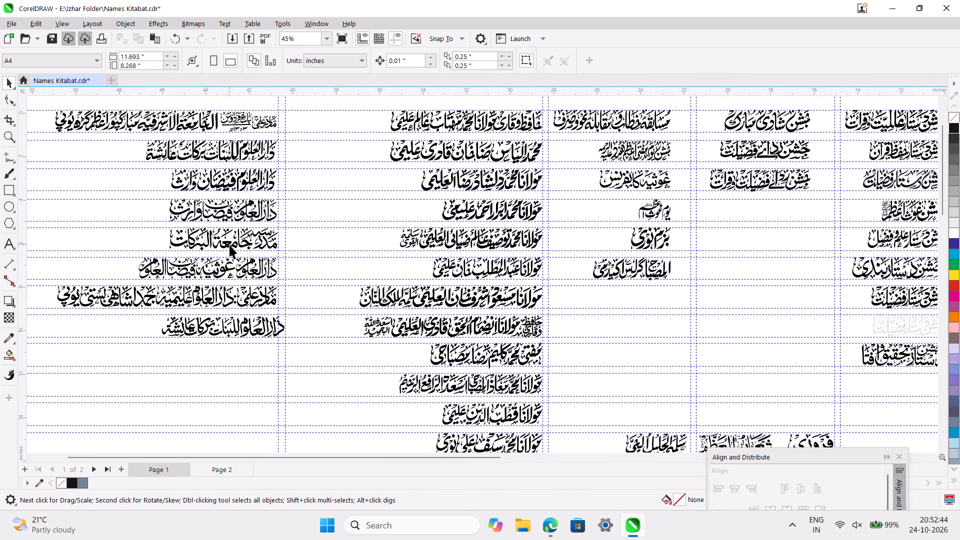
pyautogui.click(235, 244)
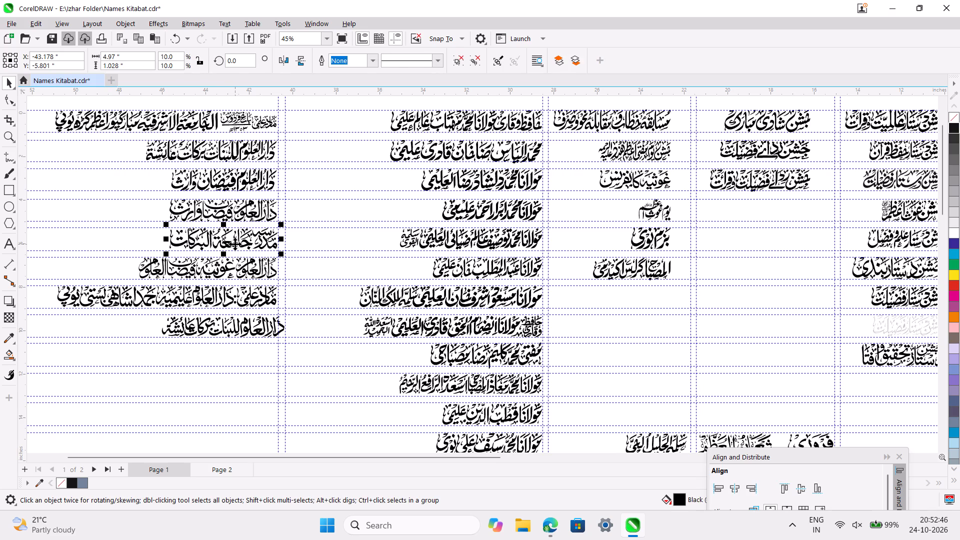
pyautogui.click(257, 331)
pyautogui.keyDown('ctrl'); pyautogui.scroll(4, 257, 331); pyautogui.keyUp('ctrl')
pyautogui.hscroll(5, 257, 331)
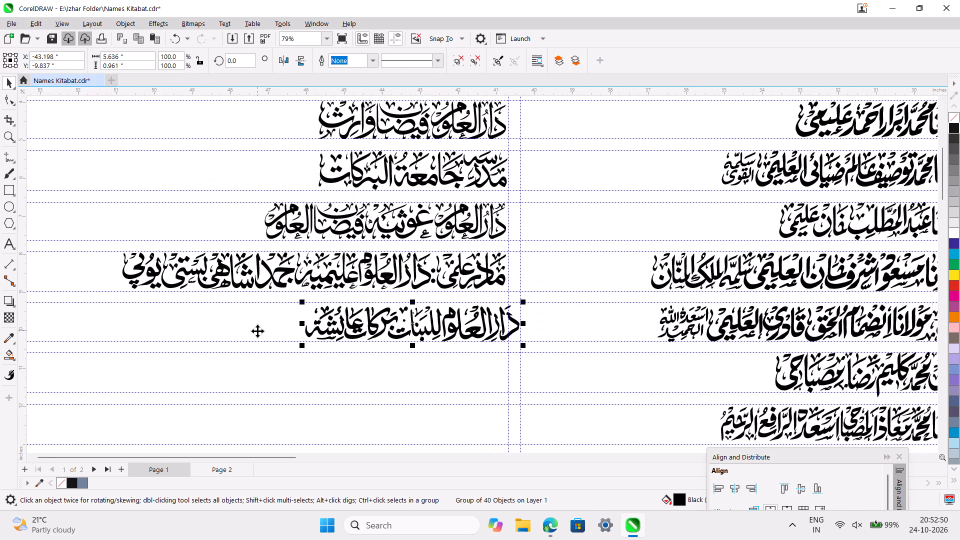
pyautogui.moveTo(396, 322); pyautogui.dragTo(201, 171)
pyautogui.scroll(1, 201, 171)
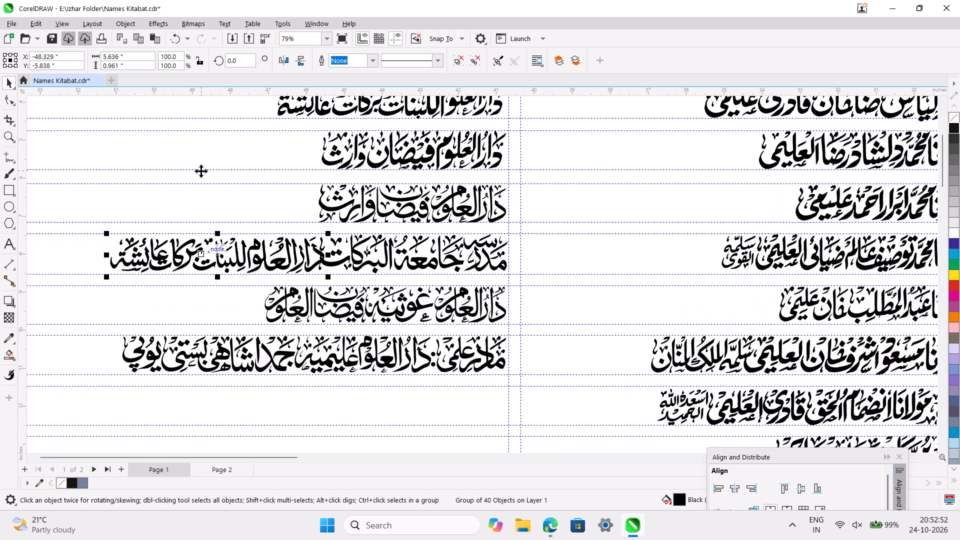
pyautogui.scroll(1, 201, 171)
pyautogui.keyDown('ctrl'); pyautogui.scroll(-2, 201, 171); pyautogui.keyUp('ctrl')
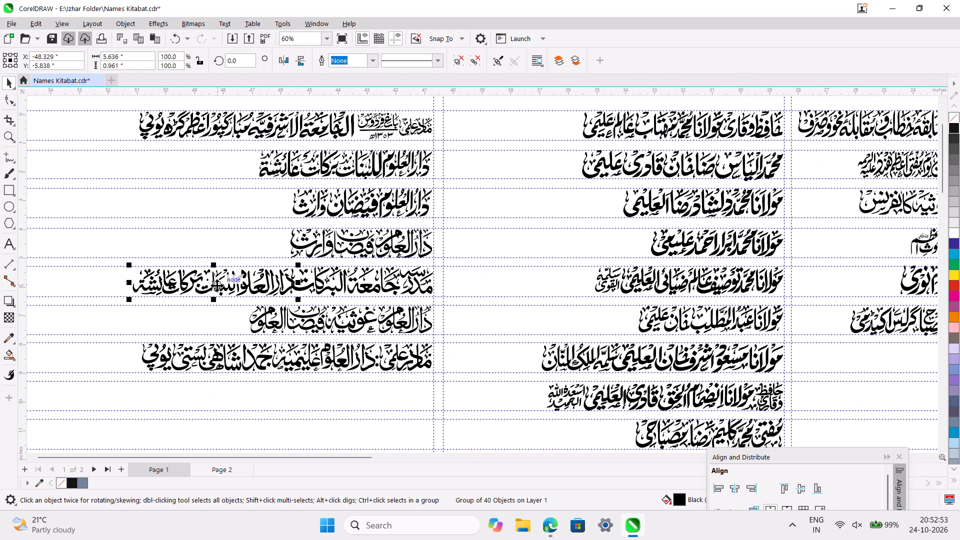
pyautogui.moveTo(217, 285); pyautogui.dragTo(135, 163)
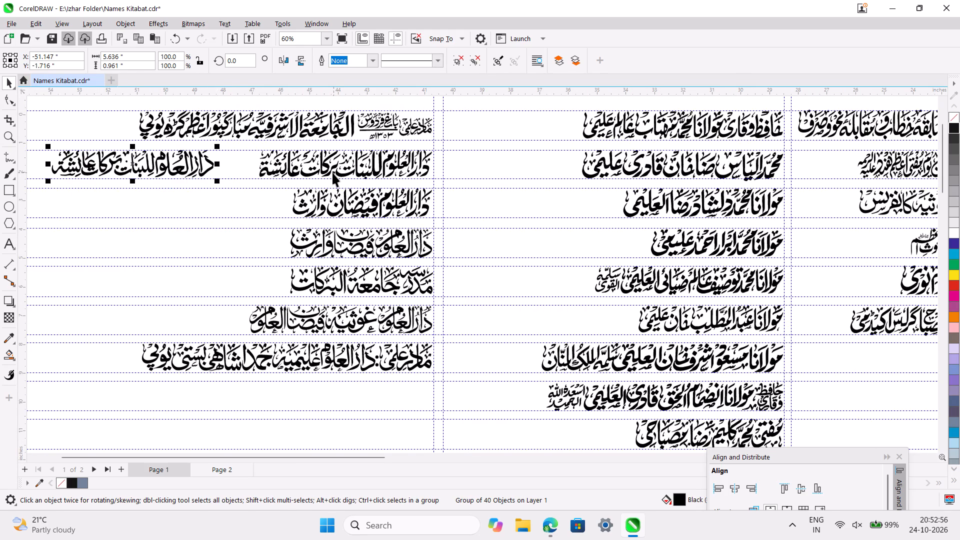
# Shift the moved دارالعلوم للبنات line closer to its matching entry, to about X -50.15, Y -1.70 inches.
pyautogui.click(332, 172)
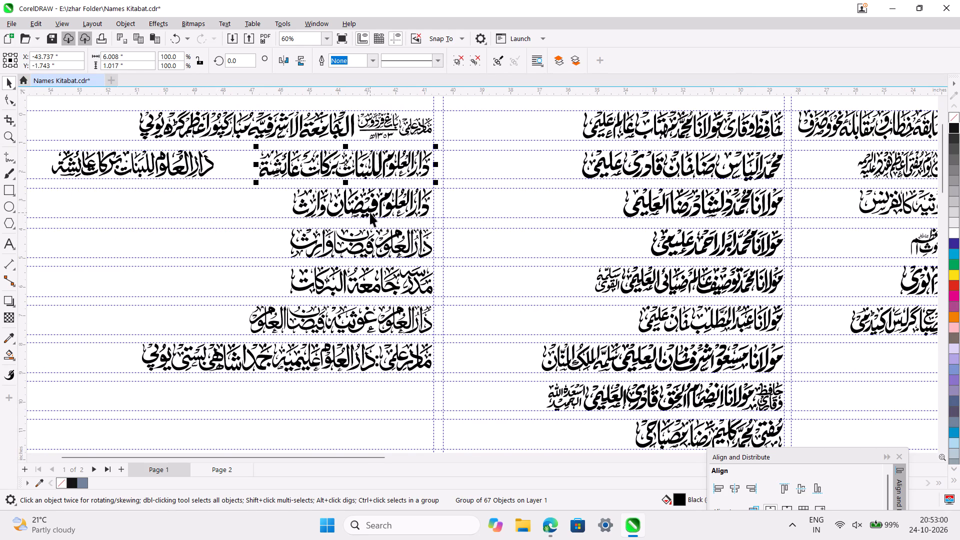
pyautogui.click(370, 212)
pyautogui.click(479, 244)
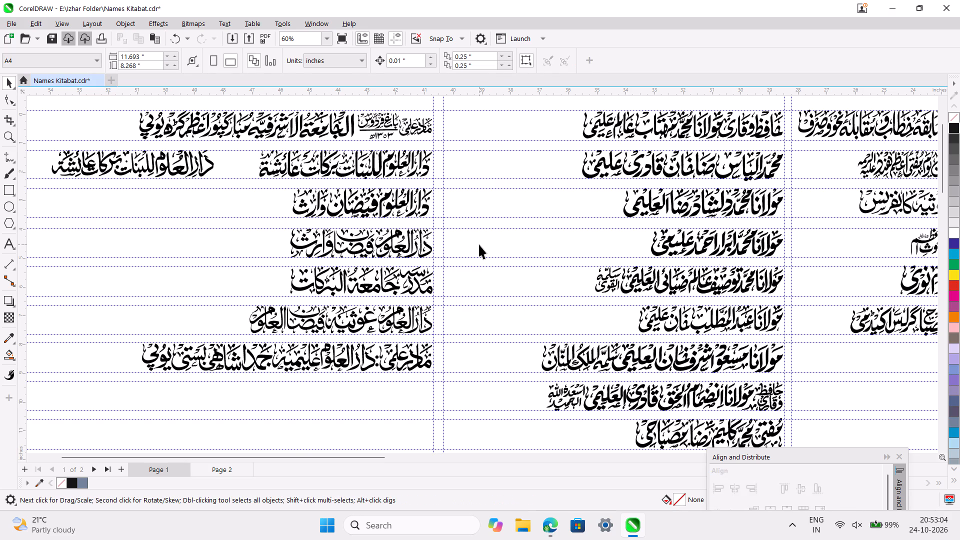
pyautogui.hscroll(2, 357, 227)
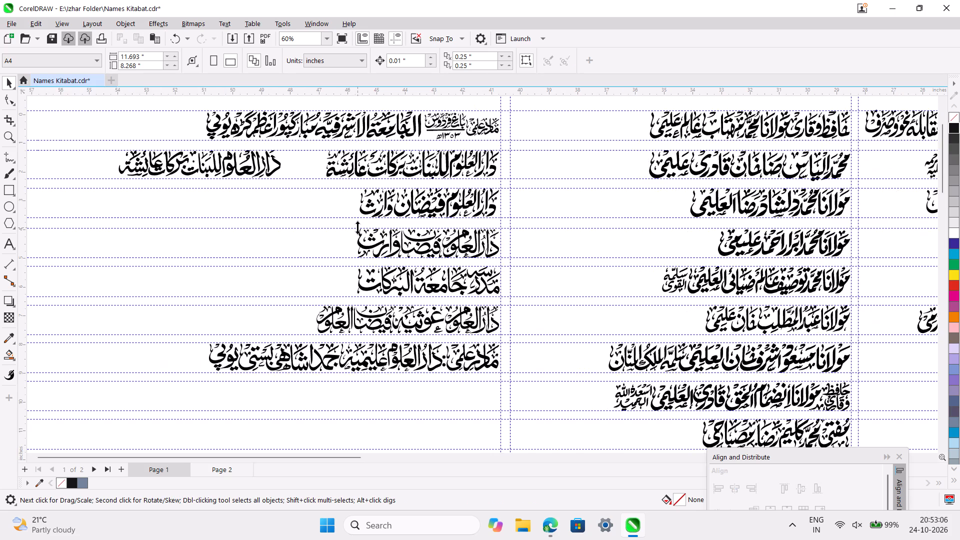
pyautogui.scroll(1, 357, 227)
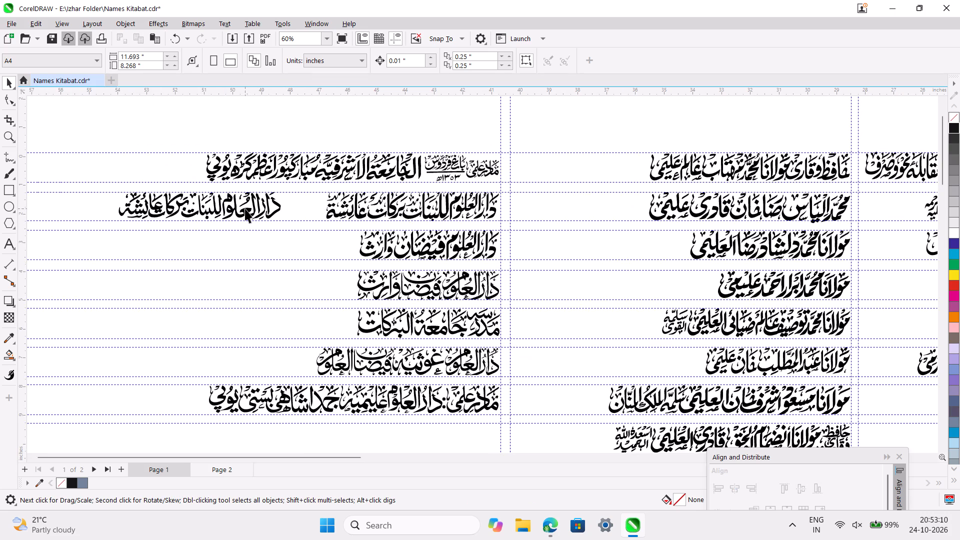
pyautogui.click(245, 208)
pyautogui.moveTo(245, 208); pyautogui.dragTo(274, 206)
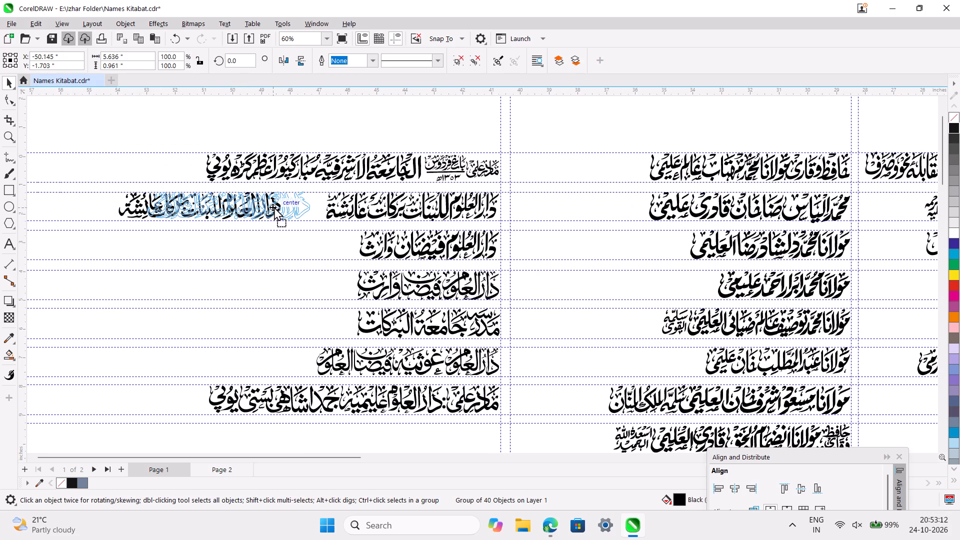
pyautogui.moveTo(274, 206); pyautogui.dragTo(274, 207)
# Scale the moved دارالعلوم للبنات line down proportionally to about 5.56 by 0.95 inches to fit its guideline row.
pyautogui.keyDown('ctrl'); pyautogui.scroll(3, 267, 240); pyautogui.keyUp('ctrl')
pyautogui.hscroll(1, 267, 240)
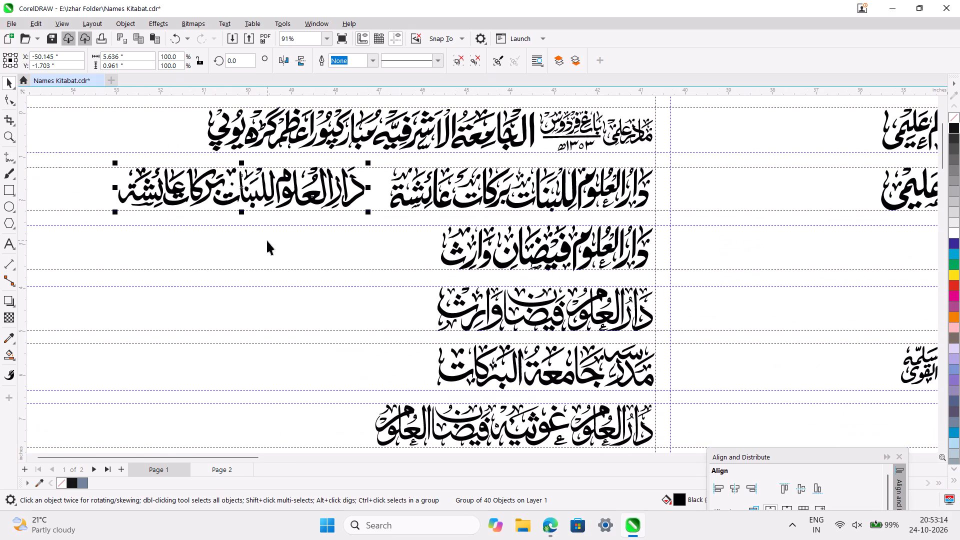
pyautogui.keyDown('ctrl'); pyautogui.scroll(2, 267, 240); pyautogui.keyUp('ctrl')
pyautogui.hscroll(1, 267, 240)
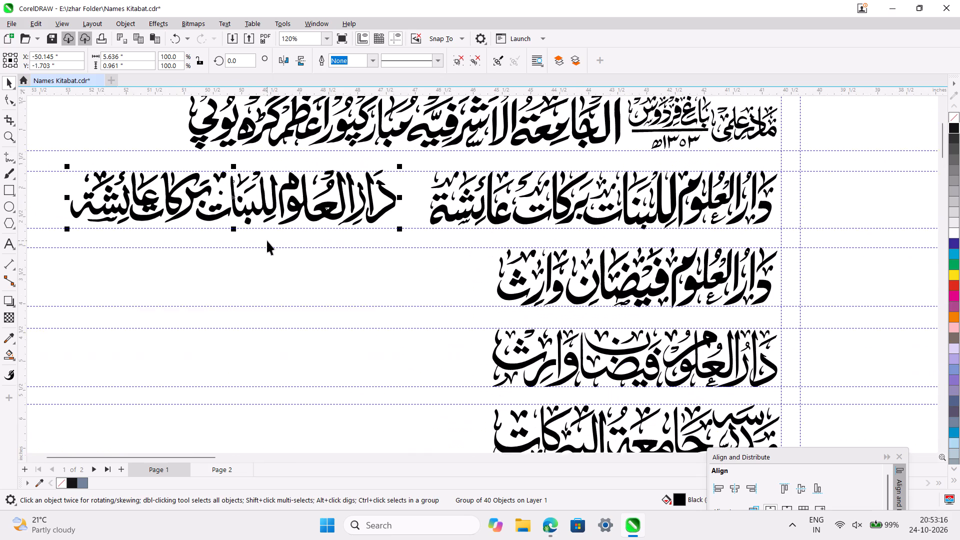
pyautogui.hscroll(1, 267, 240)
pyautogui.keyDown('ctrl'); pyautogui.scroll(2, 153, 276); pyautogui.keyUp('ctrl')
pyautogui.hscroll(3, 153, 276)
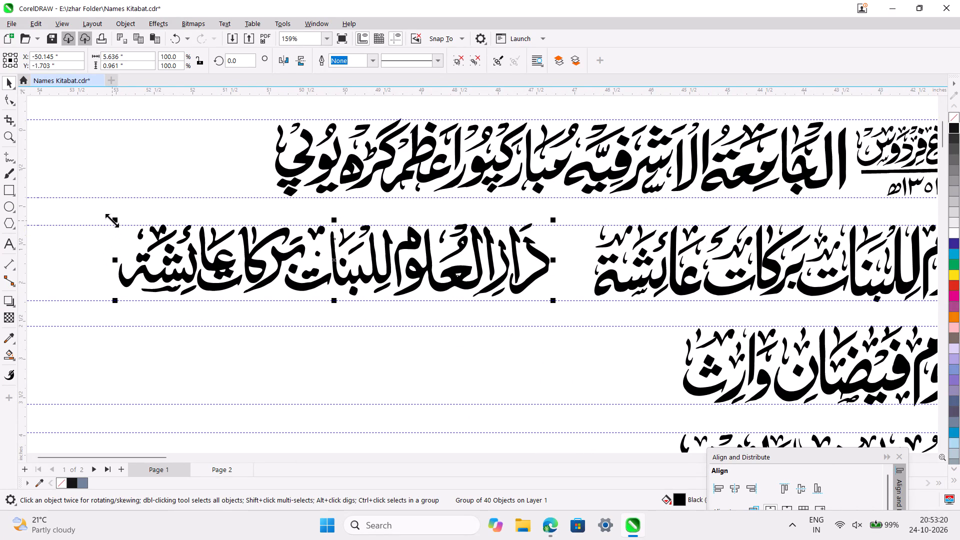
pyautogui.moveTo(112, 220); pyautogui.dragTo(117, 225)
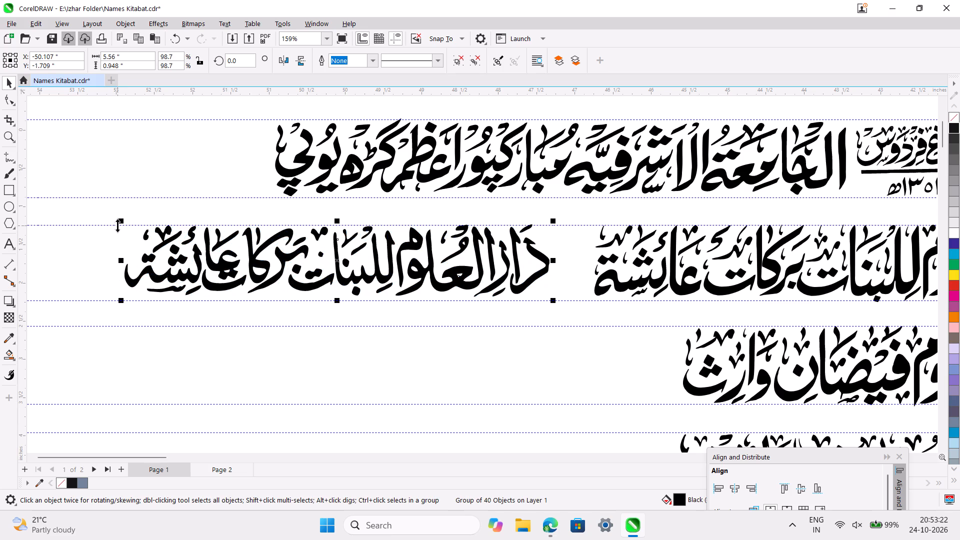
# Nudge the moved دارالعلوم للبنات line slightly down within its guideline row and deselect it.
pyautogui.press('Down')
pyautogui.press('Down')
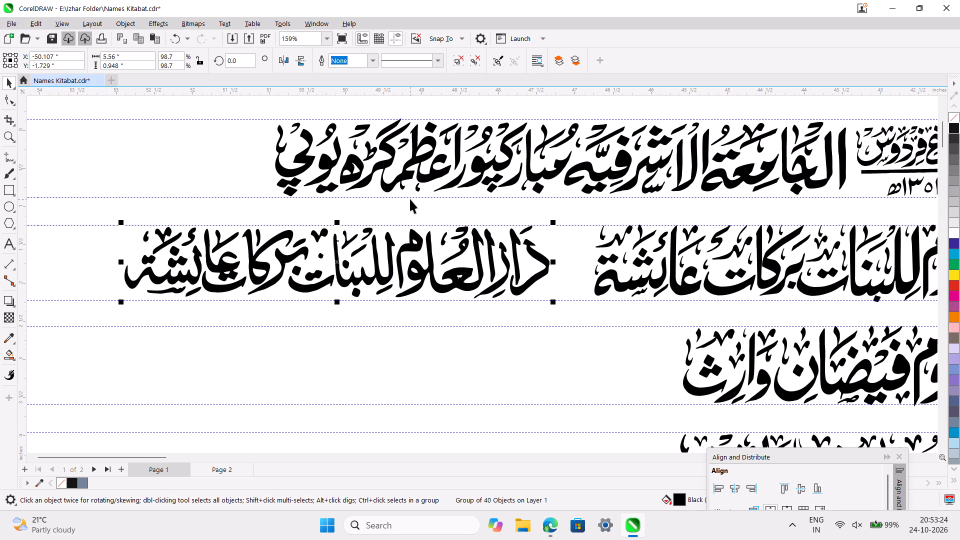
pyautogui.press('Down')
pyautogui.press('Down')
pyautogui.click(433, 207)
# Save the document with the repositioned institution names.
pyautogui.keyDown('ctrl'); pyautogui.scroll(-5, 433, 207); pyautogui.keyUp('ctrl')
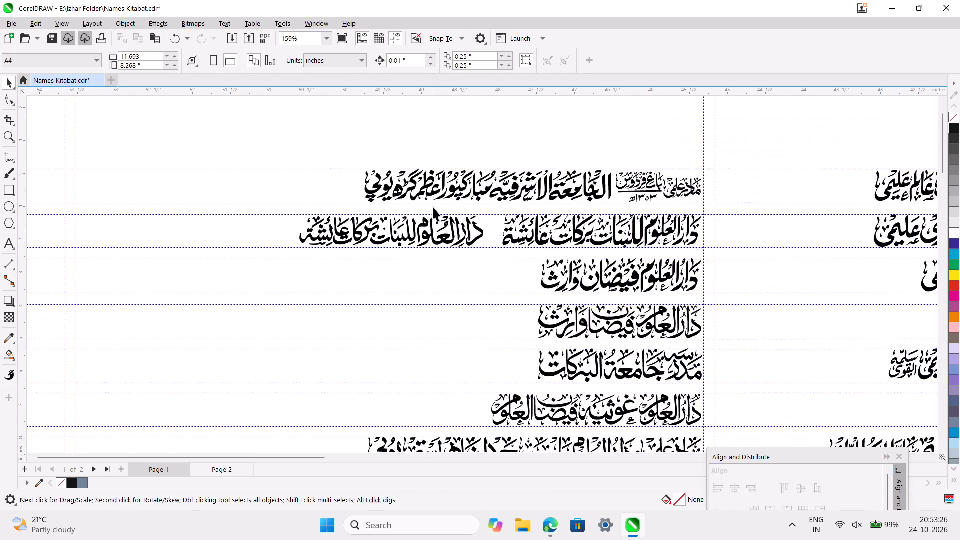
pyautogui.keyDown('ctrl'); pyautogui.scroll(-3, 433, 207); pyautogui.keyUp('ctrl')
pyautogui.click(701, 222)
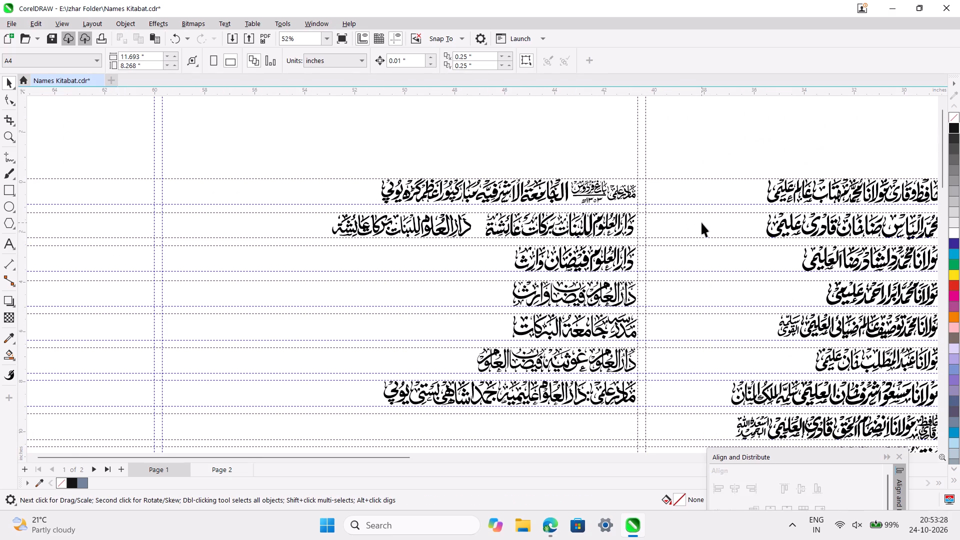
pyautogui.hotkey('ctrl', 's')
# Look through the institution and scholar name columns for misplaced entries and empty guideline rows.
pyautogui.scroll(-3, 701, 222)
pyautogui.scroll(1, 509, 317)
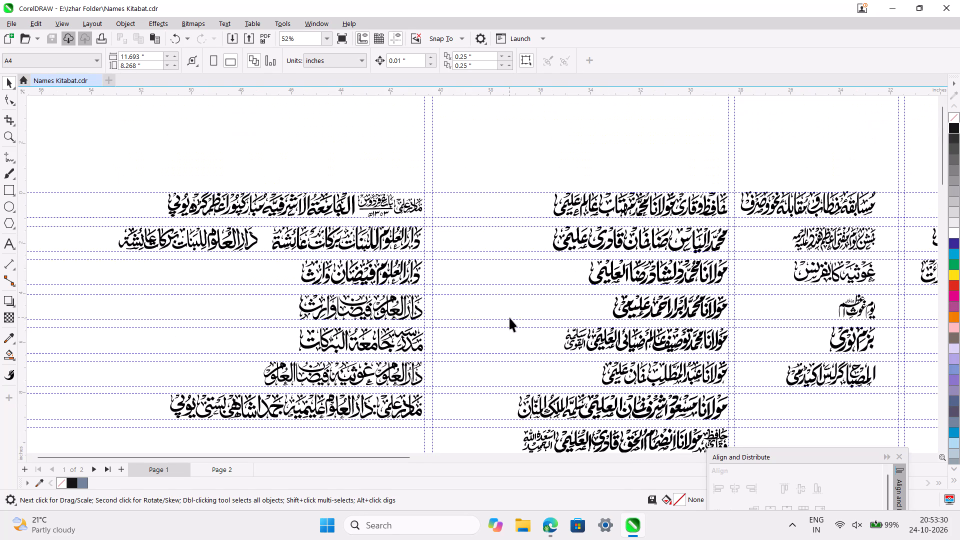
pyautogui.scroll(1, 509, 317)
pyautogui.hscroll(3, 316, 311)
pyautogui.scroll(-1, 316, 311)
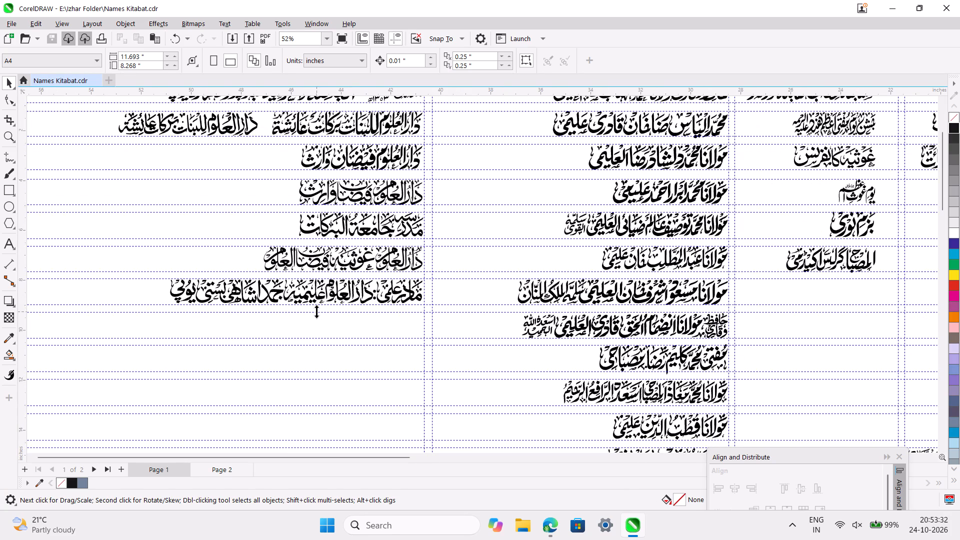
pyautogui.keyDown('ctrl'); pyautogui.scroll(-5, 235, 376); pyautogui.keyUp('ctrl')
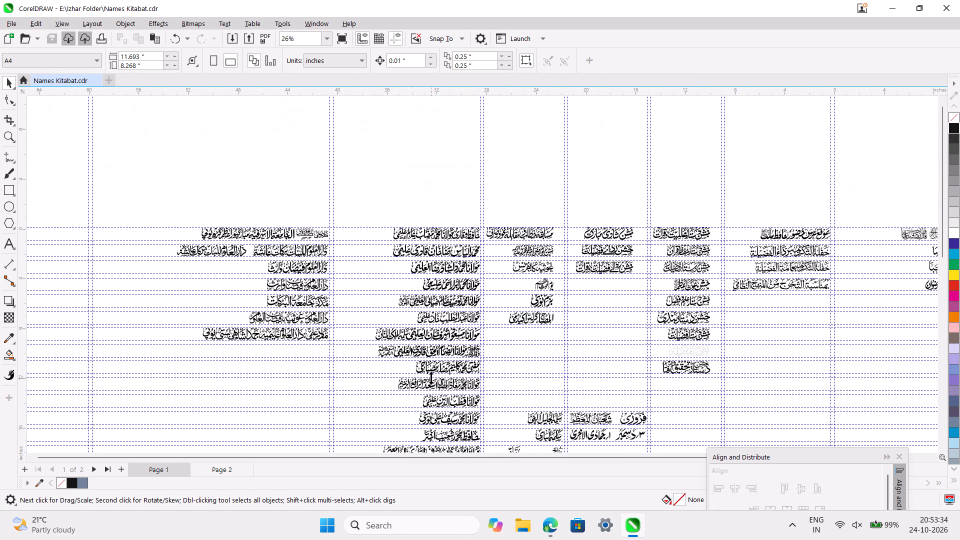
pyautogui.scroll(-3, 431, 378)
pyautogui.hscroll(-5, 431, 378)
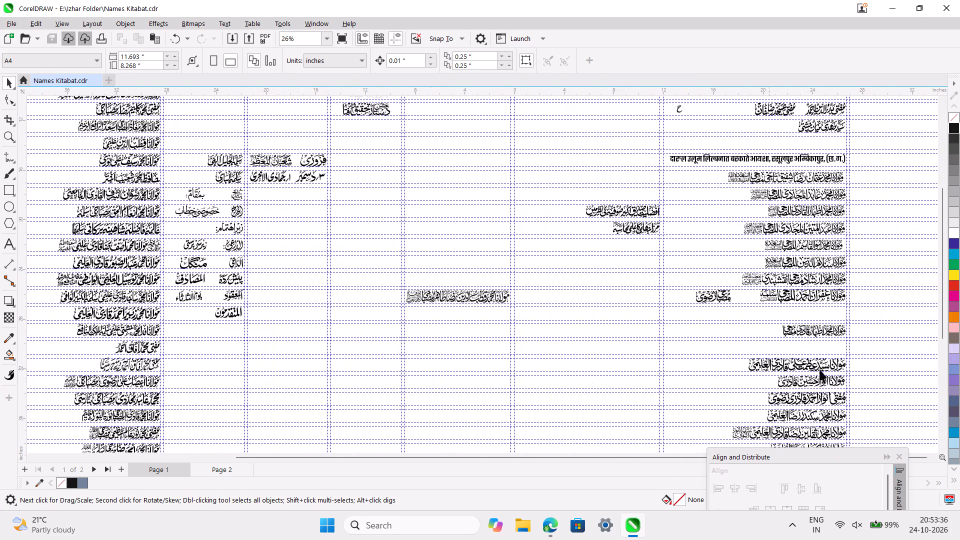
pyautogui.scroll(-1, 870, 376)
pyautogui.scroll(-1, 791, 353)
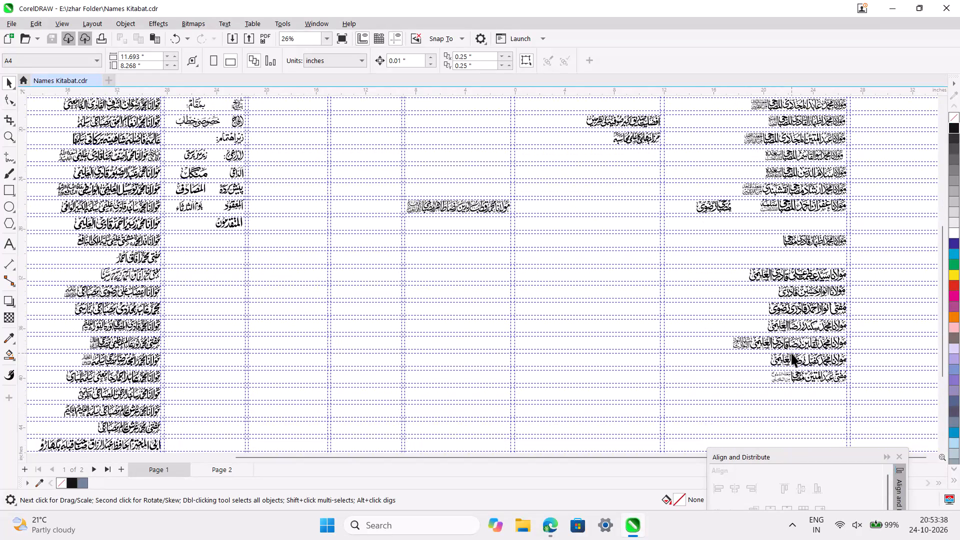
pyautogui.scroll(2, 791, 353)
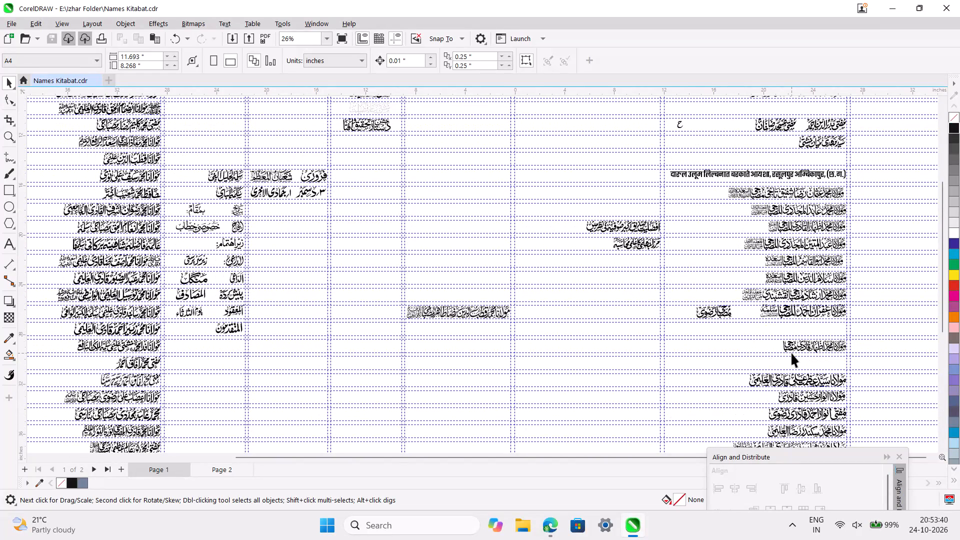
pyautogui.keyDown('ctrl'); pyautogui.scroll(5, 824, 266); pyautogui.keyUp('ctrl')
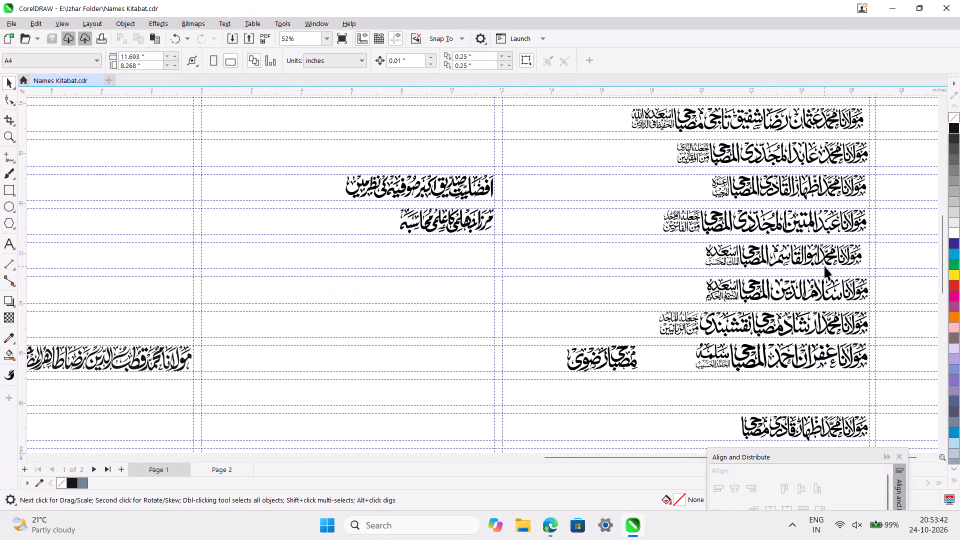
pyautogui.scroll(2, 824, 266)
pyautogui.scroll(-1, 824, 266)
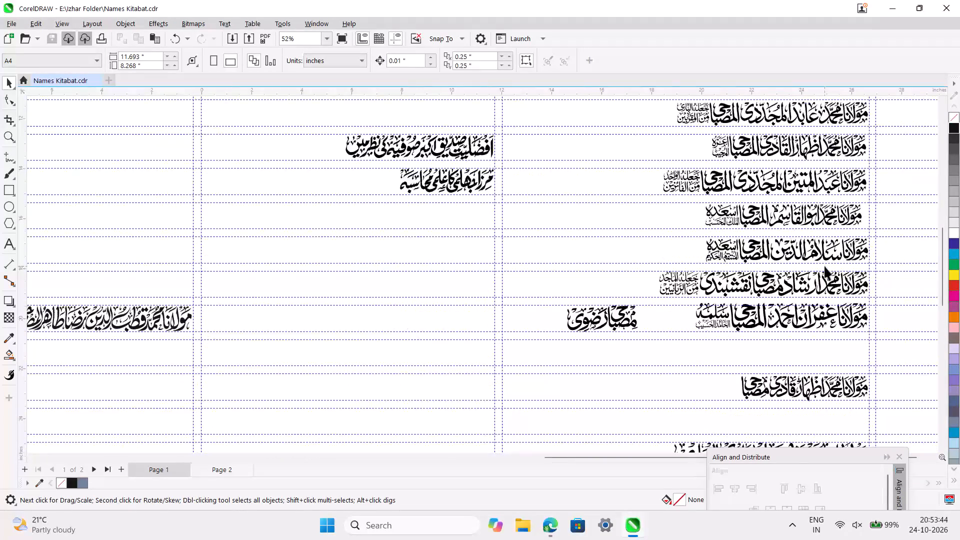
pyautogui.scroll(-1, 824, 266)
pyautogui.click(824, 266)
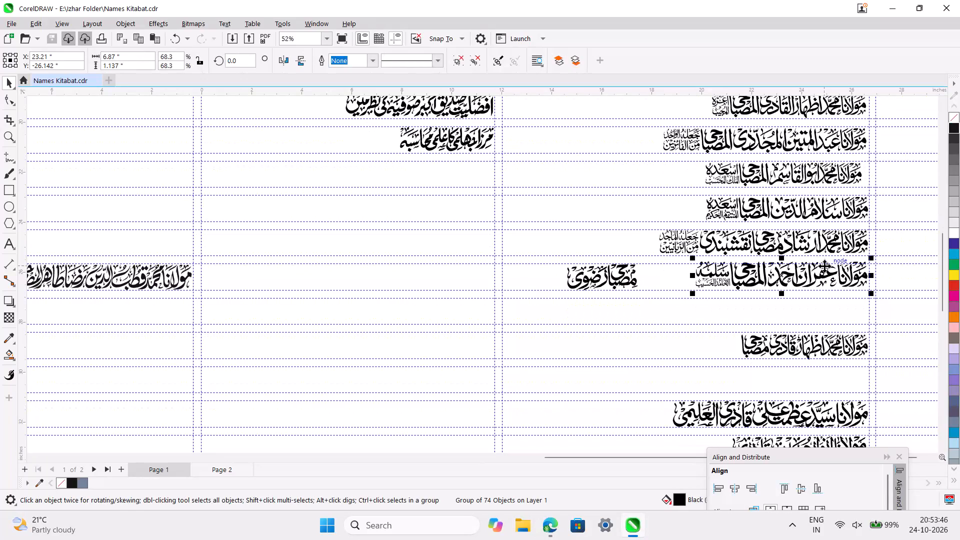
pyautogui.click(748, 314)
# Move the ابوالقاسم name line down into the empty row below the غفران line, at about X 23.43, Y -27.60 inches.
pyautogui.scroll(1, 748, 314)
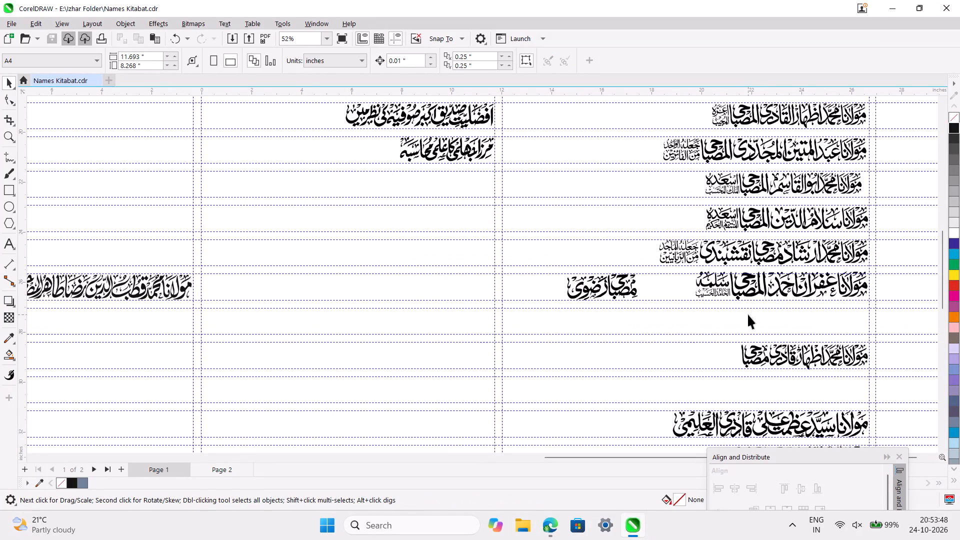
pyautogui.click(796, 186)
pyautogui.moveTo(796, 186); pyautogui.dragTo(807, 310)
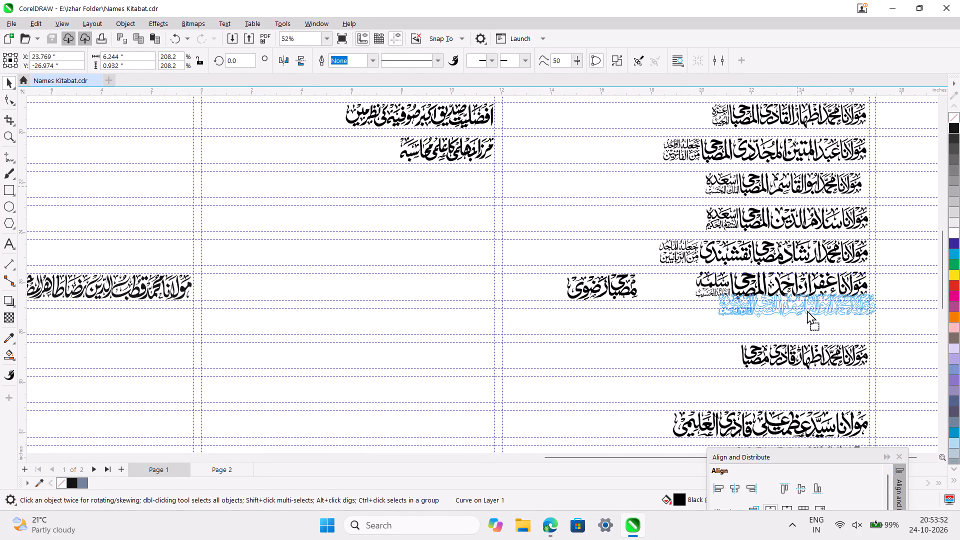
pyautogui.moveTo(807, 310); pyautogui.dragTo(800, 327)
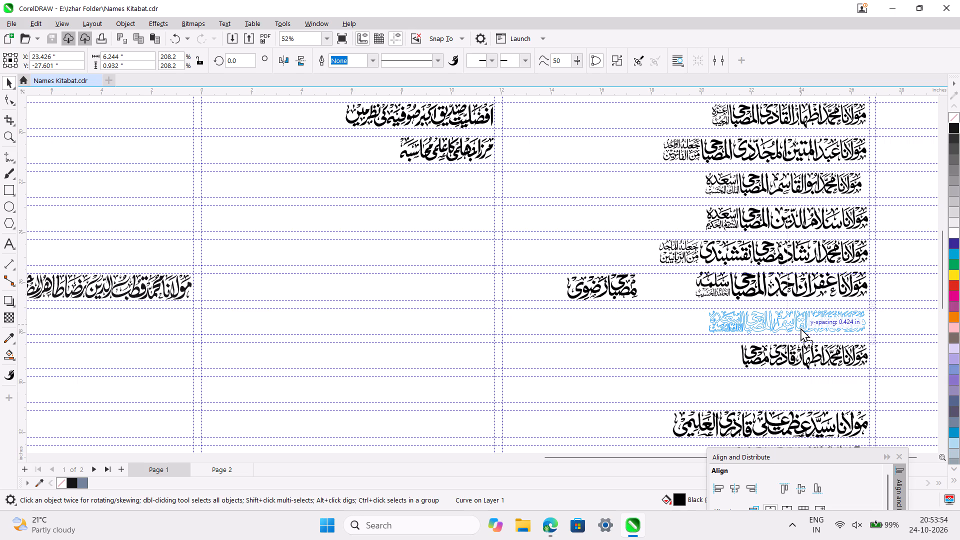
pyautogui.moveTo(800, 327); pyautogui.dragTo(800, 328)
# Scale the moved ابوالقاسم line up proportionally to about 6.41 by 0.96 inches within its guideline row.
pyautogui.keyDown('ctrl'); pyautogui.scroll(4, 800, 328); pyautogui.keyUp('ctrl')
pyautogui.hscroll(-2, 800, 328)
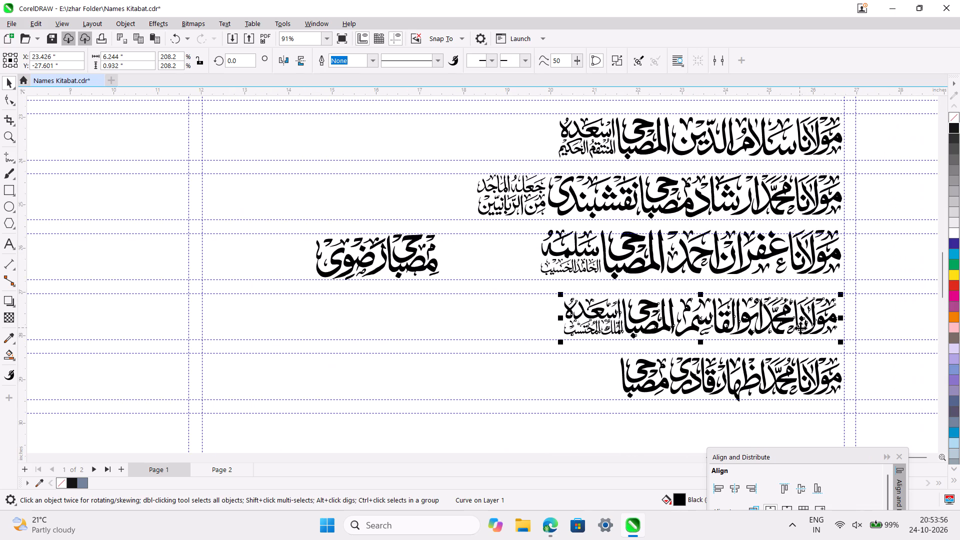
pyautogui.keyDown('ctrl'); pyautogui.scroll(6, 800, 328); pyautogui.keyUp('ctrl')
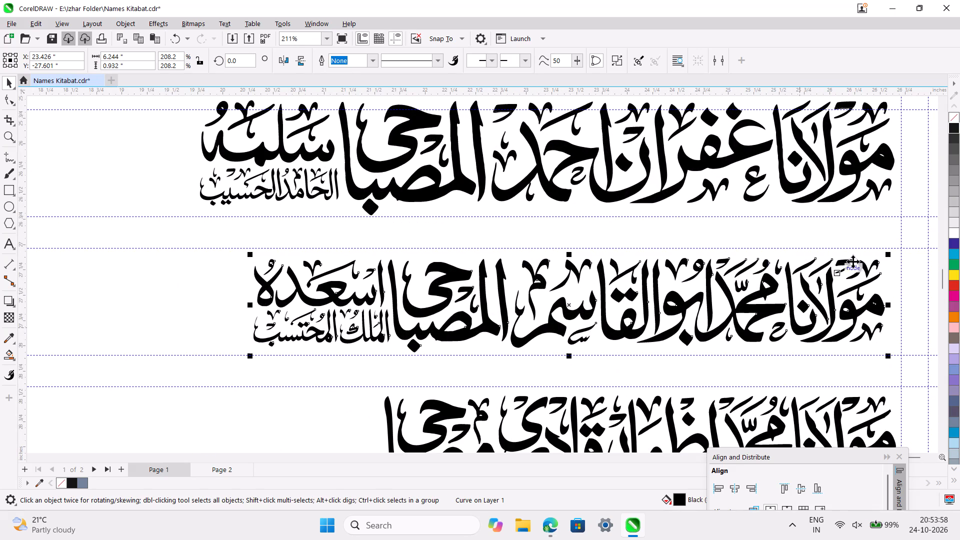
pyautogui.moveTo(889, 252); pyautogui.dragTo(903, 232)
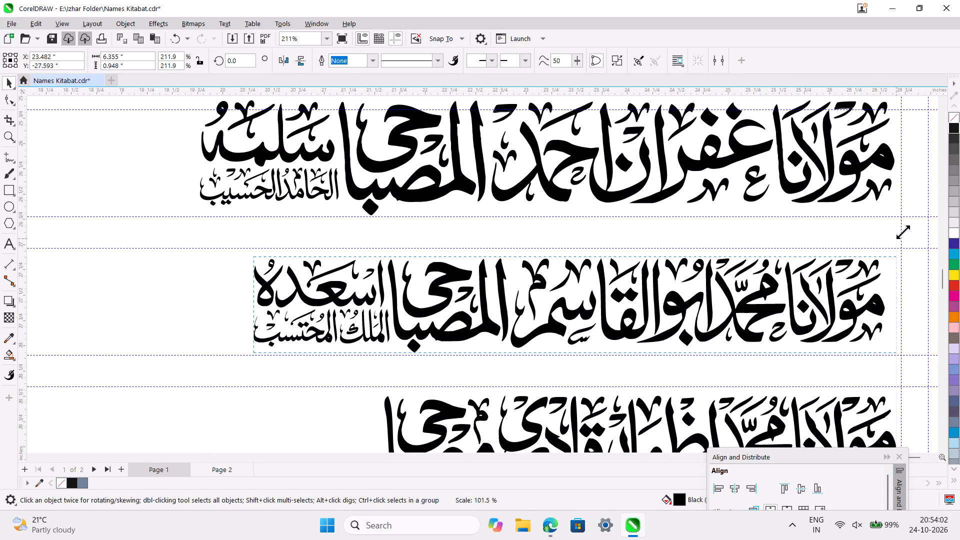
pyautogui.moveTo(903, 232); pyautogui.dragTo(906, 229)
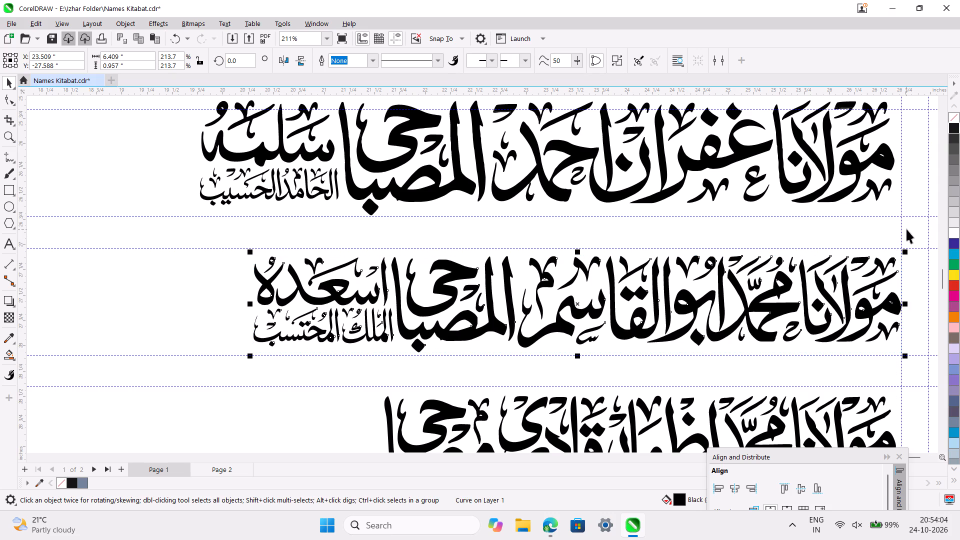
# Align the right edge of the ابوالقاسم line with the غفران line above it.
pyautogui.keyDown('shift'); pyautogui.click(848, 166); pyautogui.keyUp('shift')
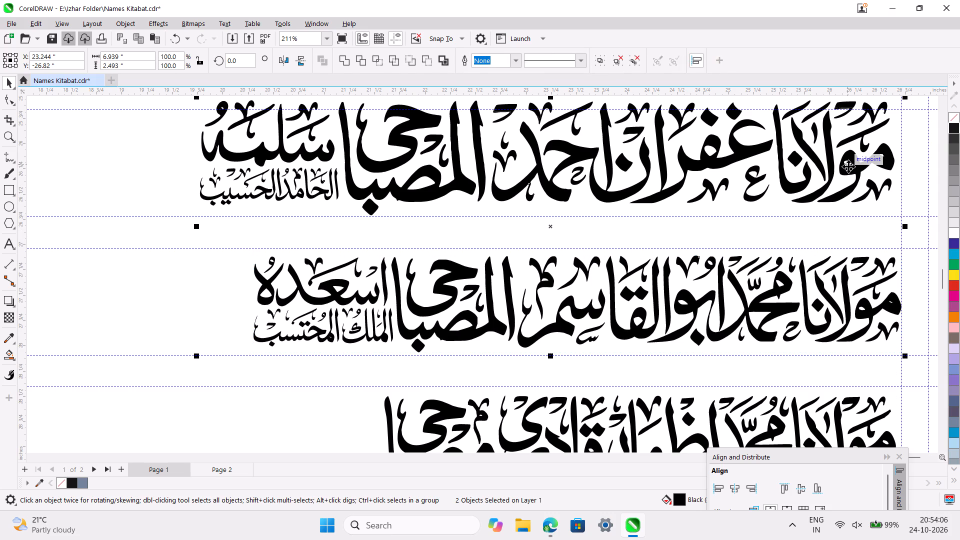
pyautogui.press('r')
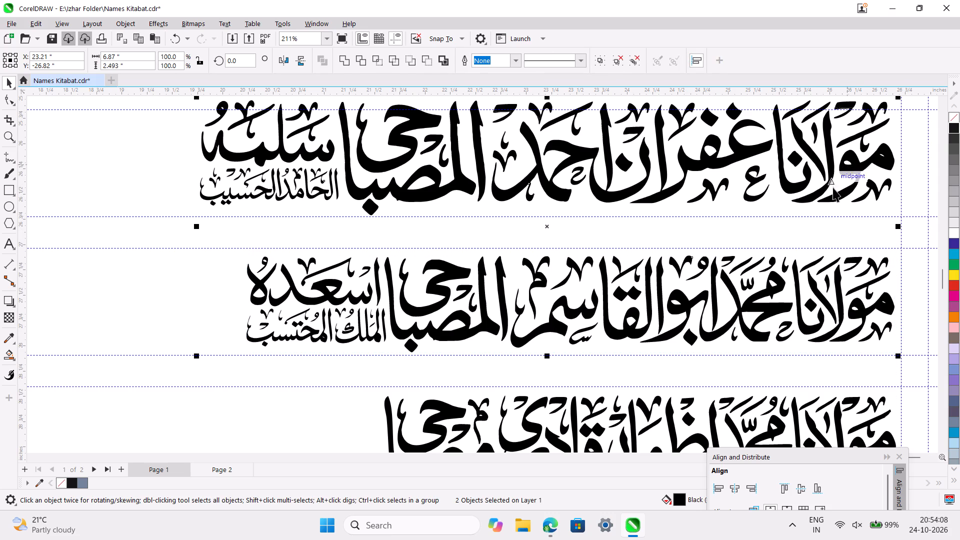
pyautogui.click(807, 235)
pyautogui.keyDown('ctrl'); pyautogui.scroll(-6, 807, 235); pyautogui.keyUp('ctrl')
pyautogui.scroll(-2, 807, 235)
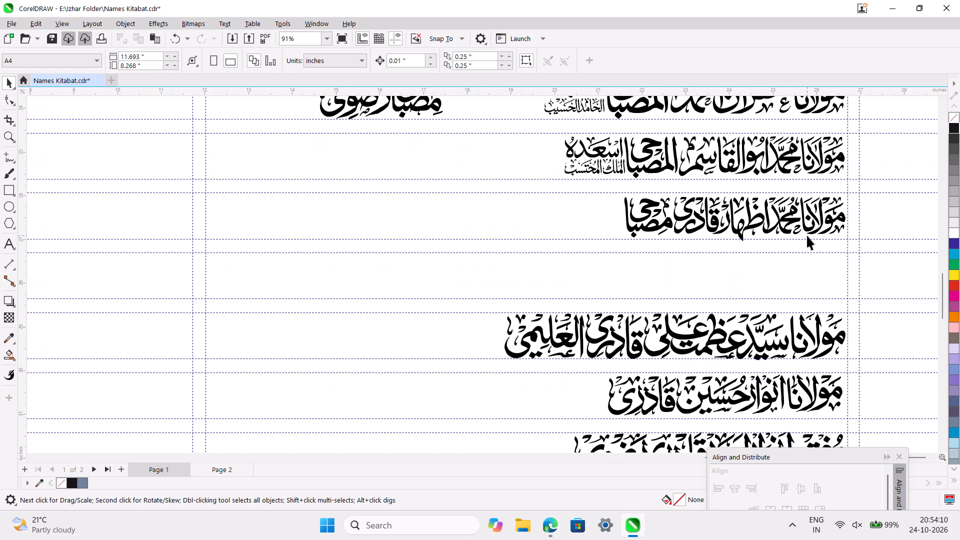
pyautogui.keyDown('ctrl'); pyautogui.scroll(-4, 759, 346); pyautogui.keyUp('ctrl')
pyautogui.scroll(-1, 759, 346)
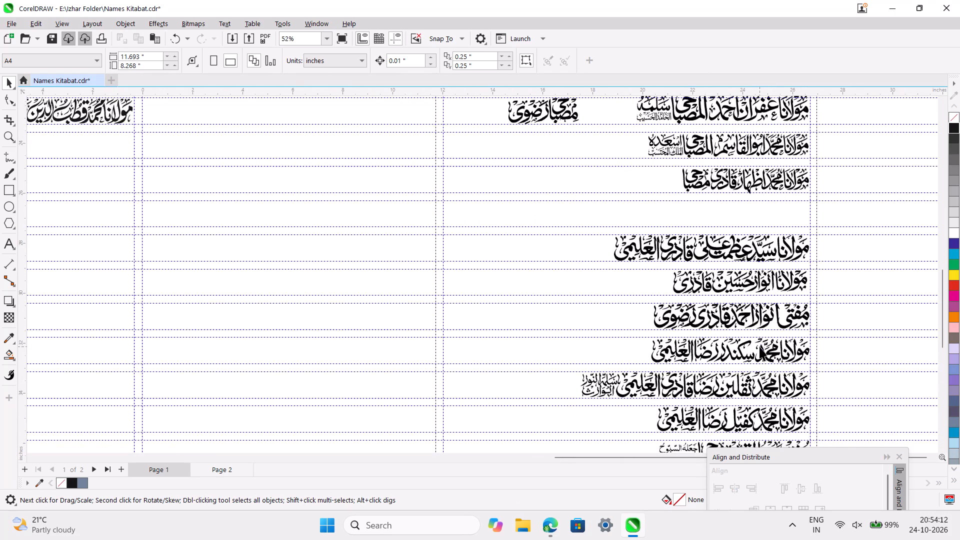
pyautogui.scroll(-3, 759, 346)
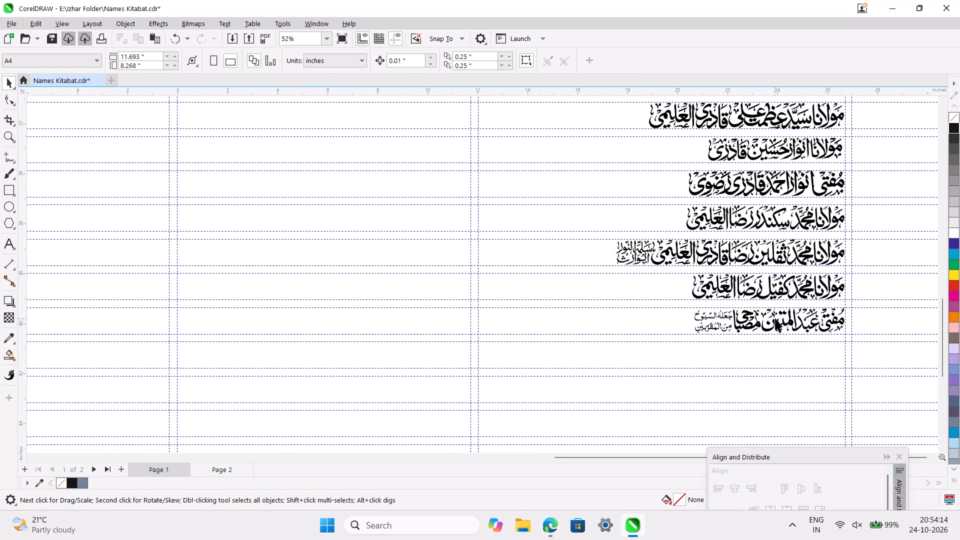
pyautogui.click(775, 318)
pyautogui.keyDown('ctrl'); pyautogui.scroll(-3, 839, 285); pyautogui.keyUp('ctrl')
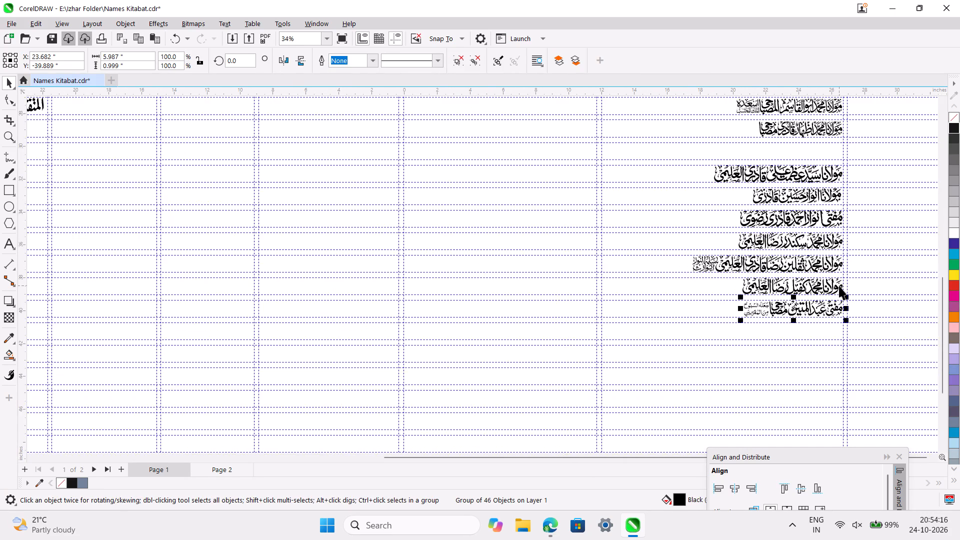
pyautogui.scroll(2, 839, 285)
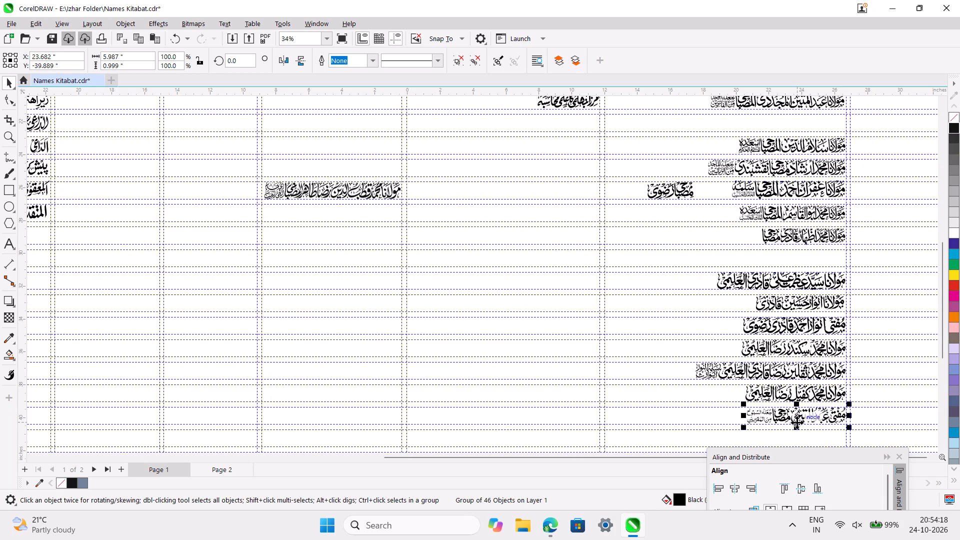
pyautogui.moveTo(797, 419); pyautogui.dragTo(800, 120)
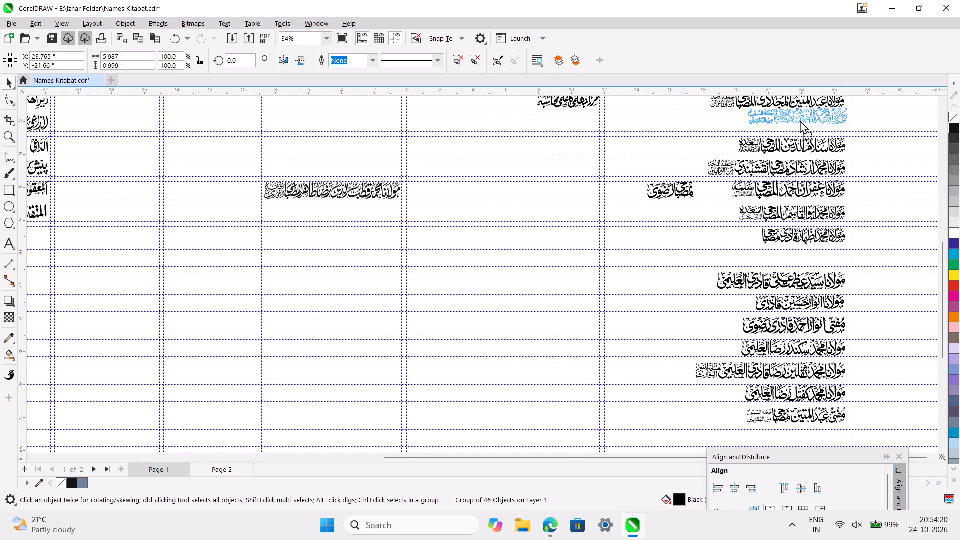
pyautogui.moveTo(800, 120); pyautogui.dragTo(795, 126)
pyautogui.scroll(8, 795, 126)
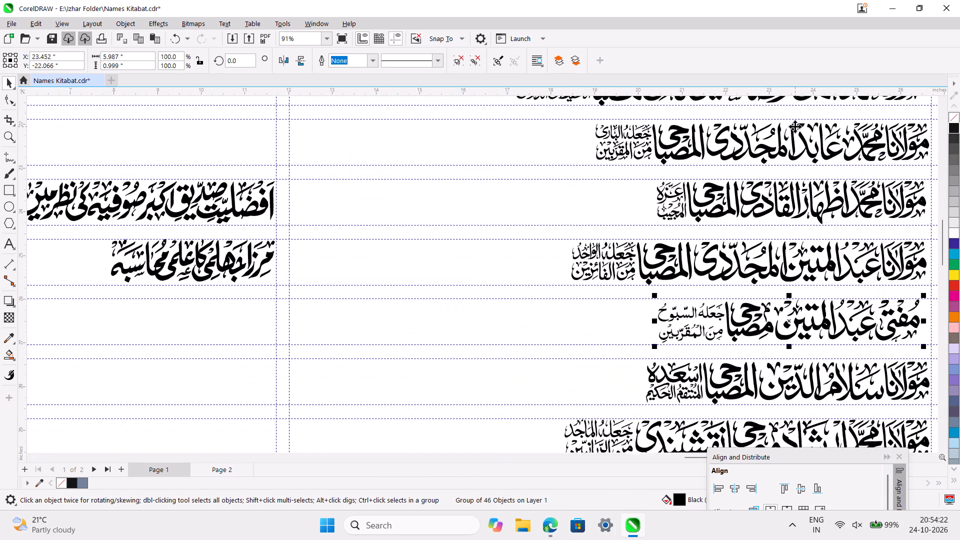
pyautogui.keyDown('ctrl'); pyautogui.scroll(2, 721, 271); pyautogui.keyUp('ctrl')
pyautogui.hscroll(-4, 721, 271)
pyautogui.keyDown('ctrl'); pyautogui.scroll(4, 721, 271); pyautogui.keyUp('ctrl')
pyautogui.scroll(-1, 721, 271)
pyautogui.click(229, 355)
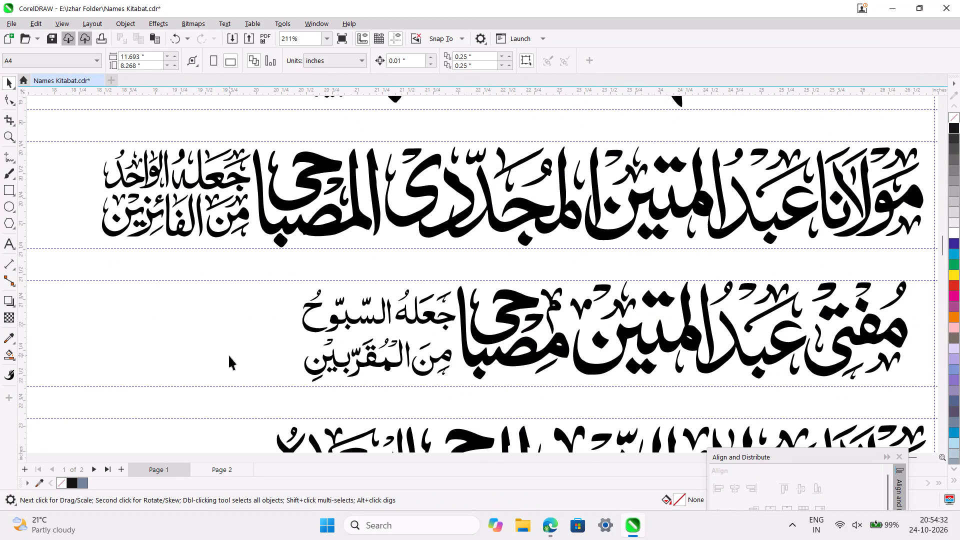
pyautogui.scroll(-1, 229, 355)
pyautogui.hscroll(-2, 229, 355)
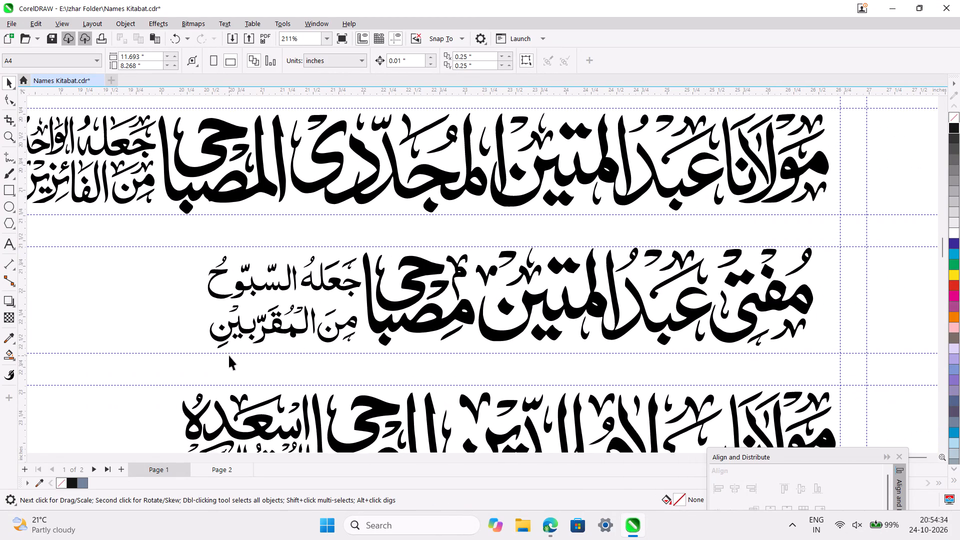
pyautogui.click(662, 320)
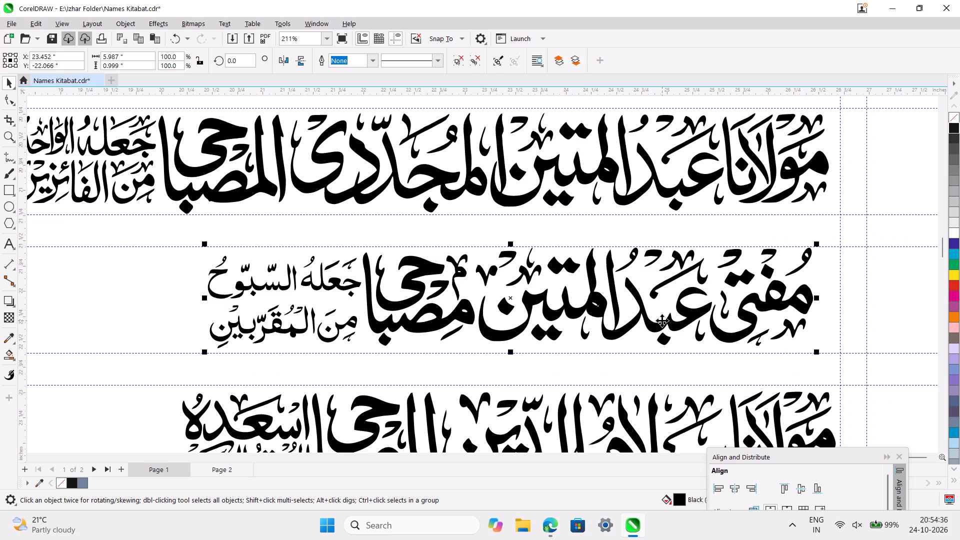
pyautogui.press('Down')
pyautogui.press('Down')
pyautogui.press('Down')
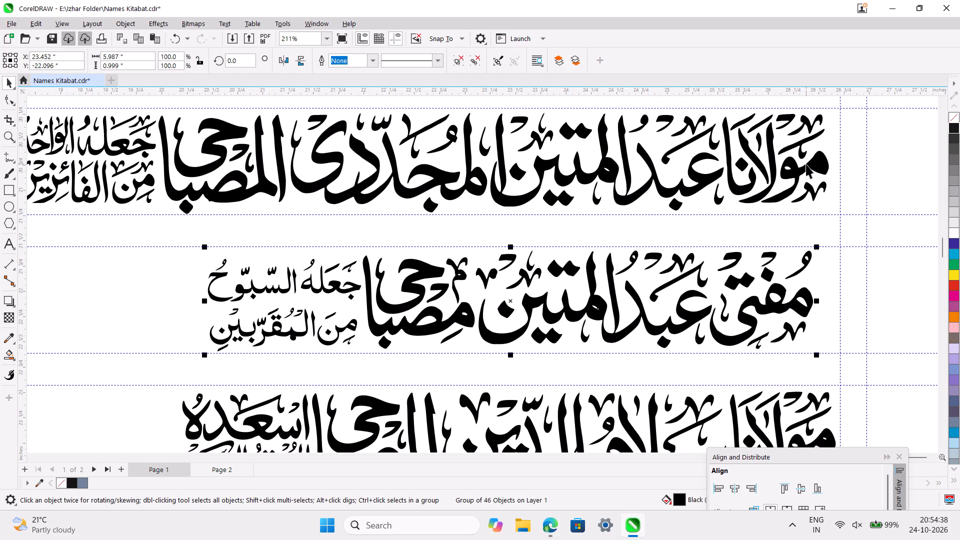
# Align the right edge of the مفتی عبدالمتین line with the مولانا عبدالمتین line above it.
pyautogui.keyDown('shift'); pyautogui.click(806, 164); pyautogui.keyUp('shift')
pyautogui.press('r')
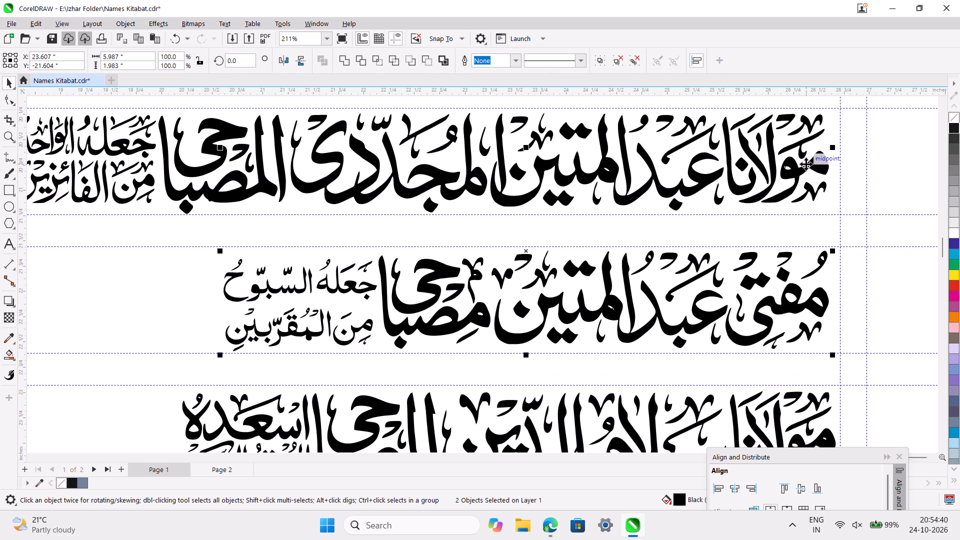
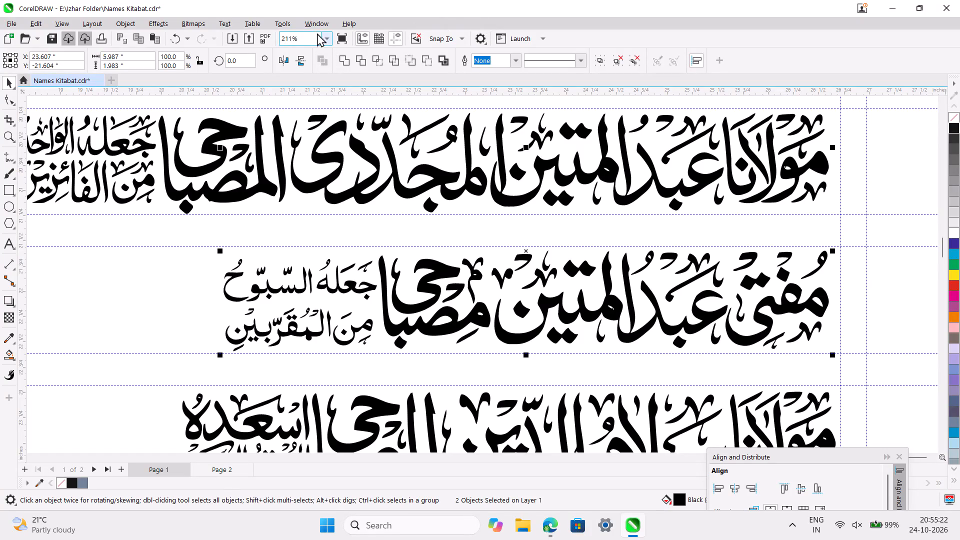
pyautogui.click(135, 244)
pyautogui.click(138, 319)
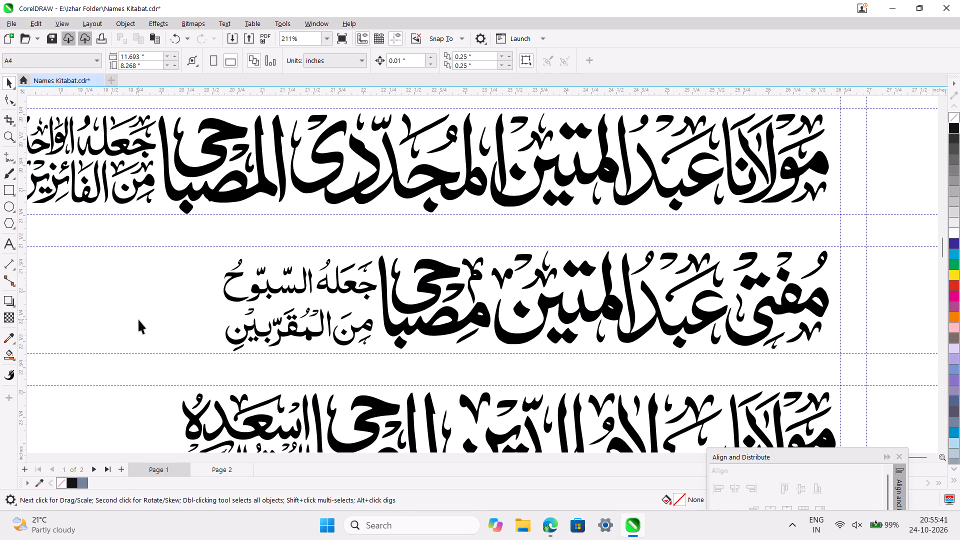
pyautogui.keyDown('ctrl'); pyautogui.scroll(-6, 138, 319); pyautogui.keyUp('ctrl')
pyautogui.click(592, 311)
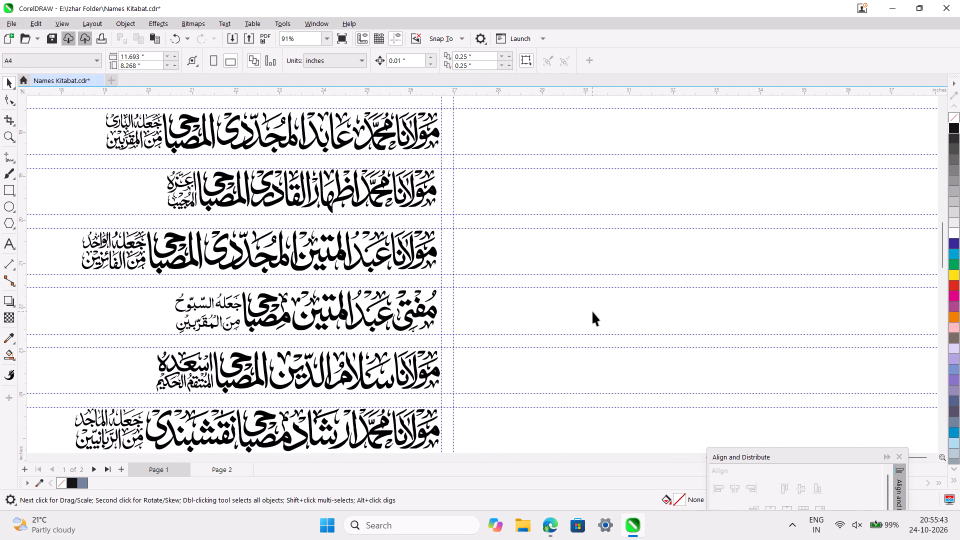
pyautogui.hotkey('ctrl', 's')
# Look over the name, institution and event-title columns across the sheet to check how their lines sit between the guidelines.
pyautogui.keyDown('ctrl'); pyautogui.scroll(-5, 592, 311); pyautogui.keyUp('ctrl')
pyautogui.scroll(2, 592, 311)
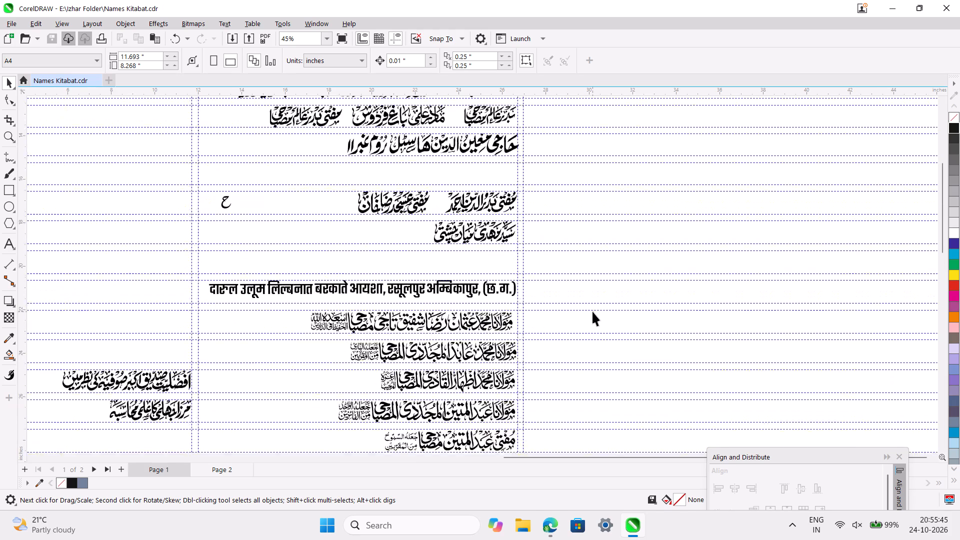
pyautogui.keyDown('ctrl'); pyautogui.scroll(-4, 592, 311); pyautogui.keyUp('ctrl')
pyautogui.scroll(-5, 592, 311)
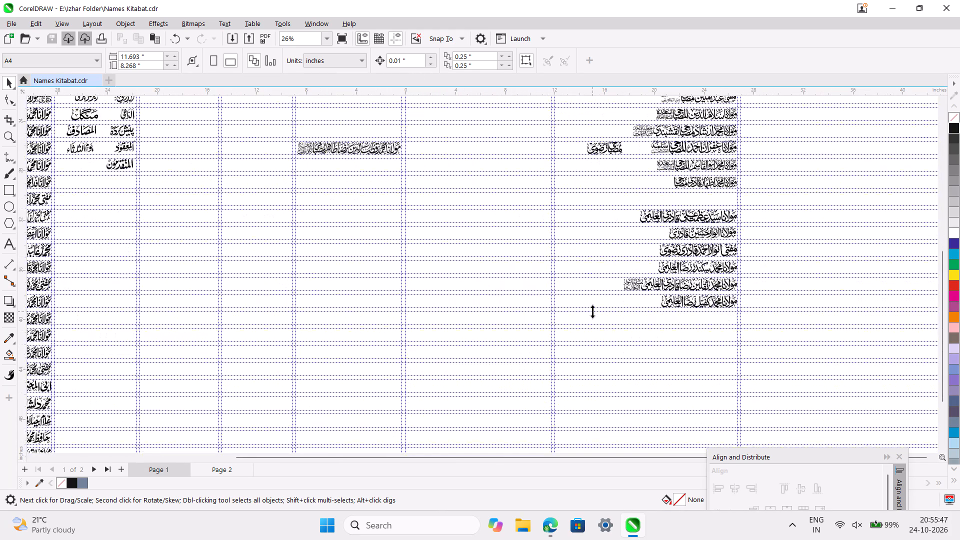
pyautogui.scroll(2, 592, 311)
pyautogui.keyDown('ctrl'); pyautogui.scroll(-5, 592, 311); pyautogui.keyUp('ctrl')
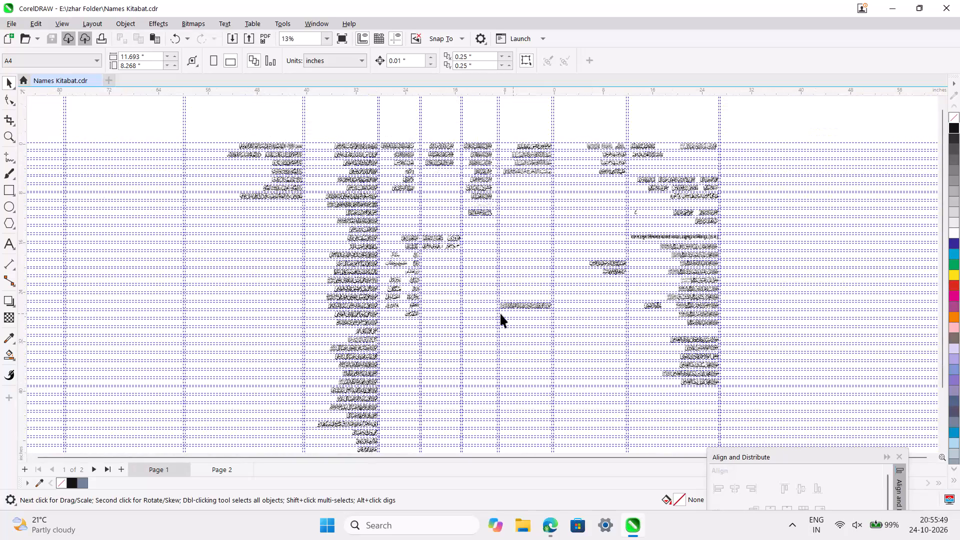
pyautogui.keyDown('ctrl'); pyautogui.scroll(8, 497, 313); pyautogui.keyUp('ctrl')
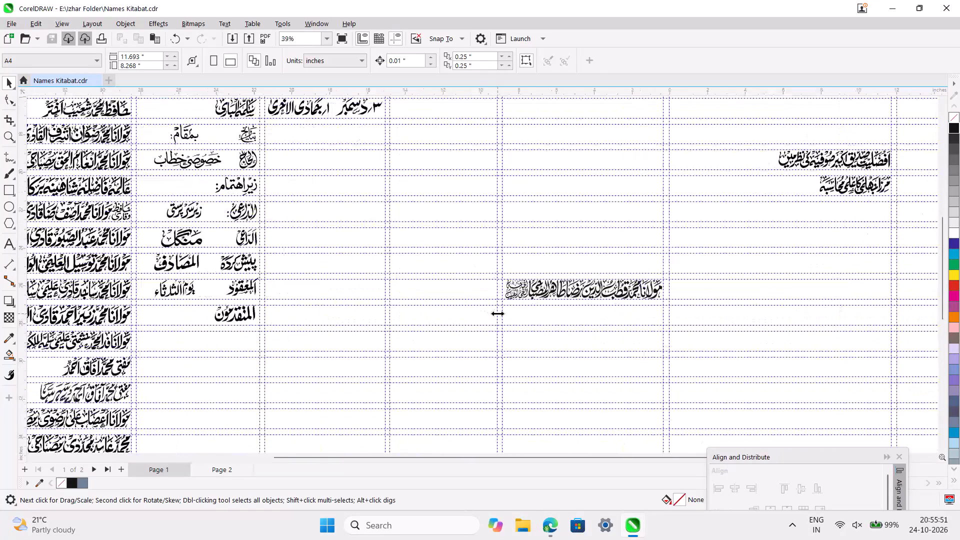
pyautogui.hscroll(4, 497, 313)
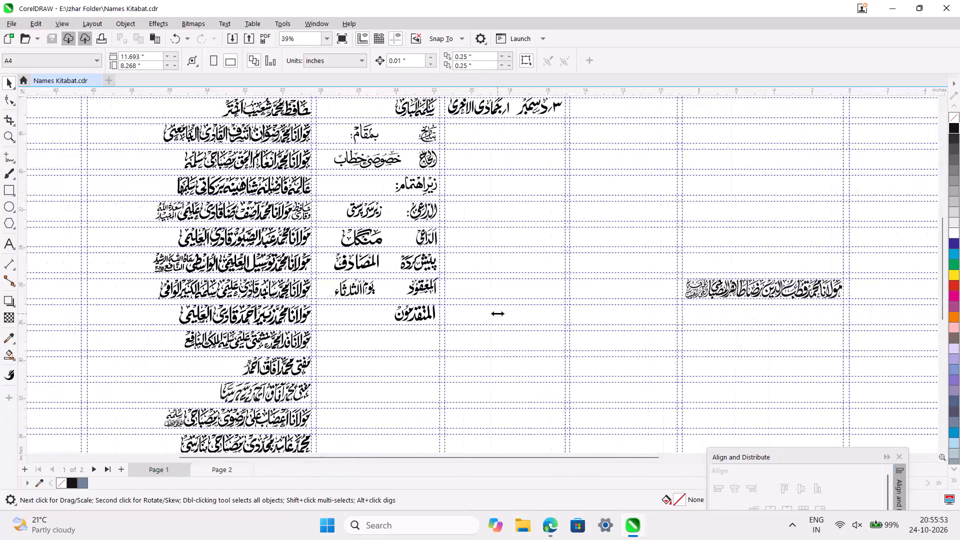
pyautogui.scroll(4, 497, 313)
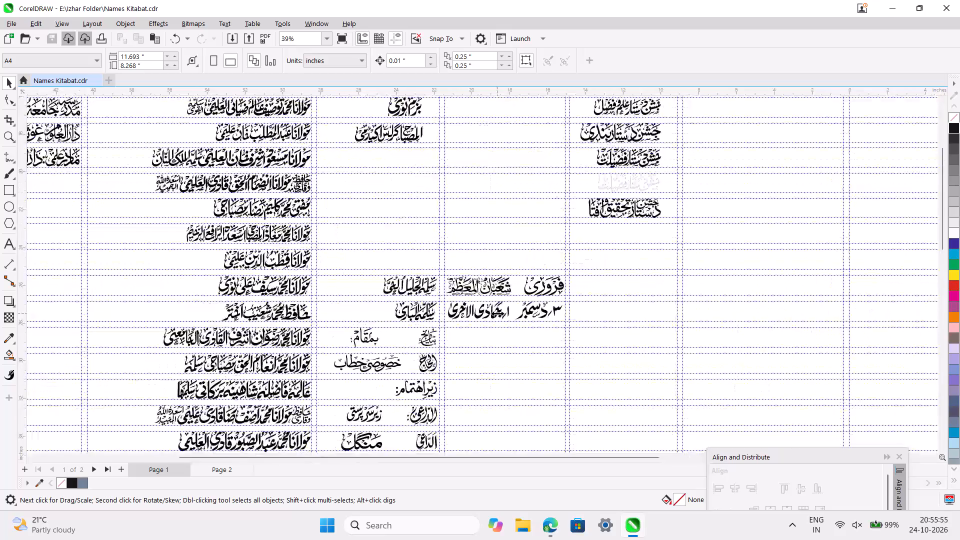
pyautogui.hscroll(4, 497, 313)
pyautogui.keyDown('ctrl'); pyautogui.scroll(-5, 497, 313); pyautogui.keyUp('ctrl')
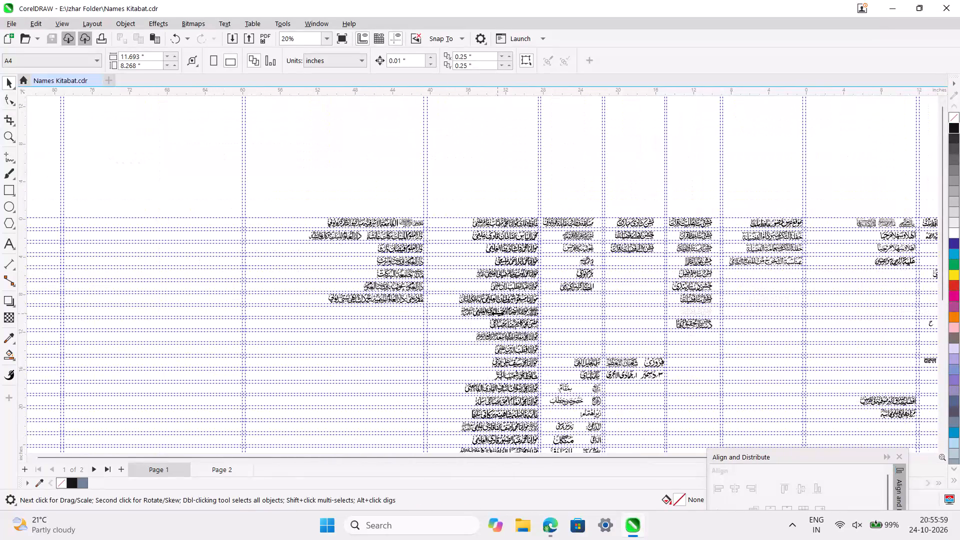
pyautogui.scroll(-6, 497, 313)
pyautogui.scroll(6, 497, 313)
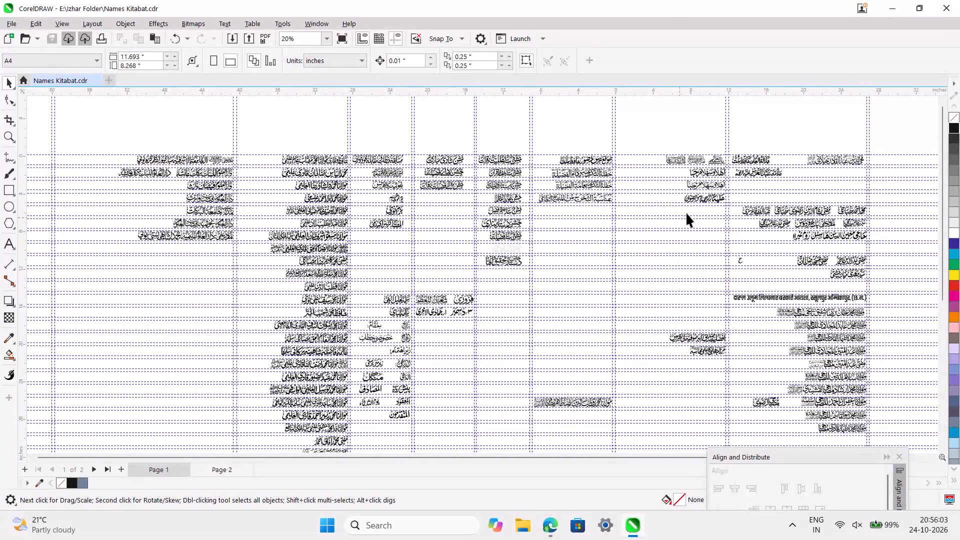
pyautogui.click(705, 223)
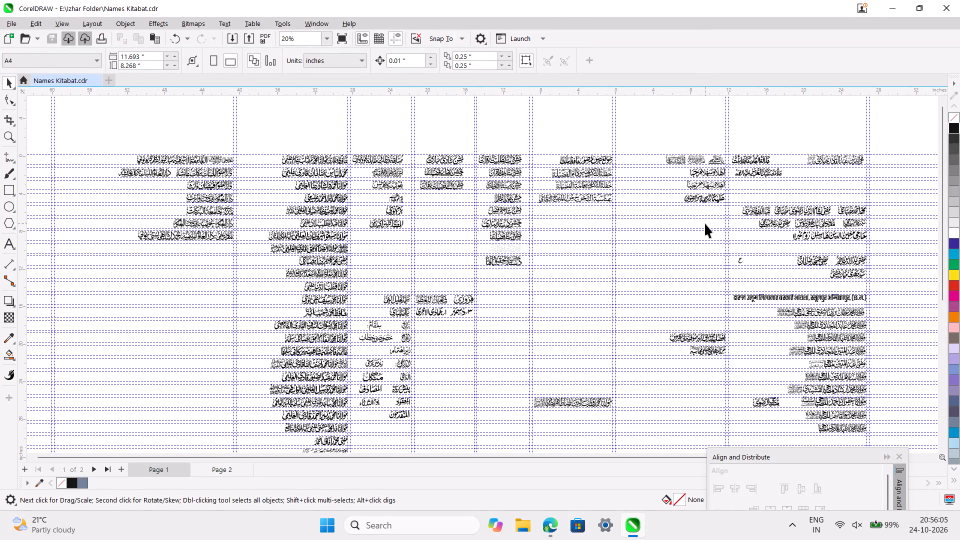
pyautogui.keyDown('ctrl'); pyautogui.scroll(6, 705, 223); pyautogui.keyUp('ctrl')
pyautogui.scroll(2, 705, 223)
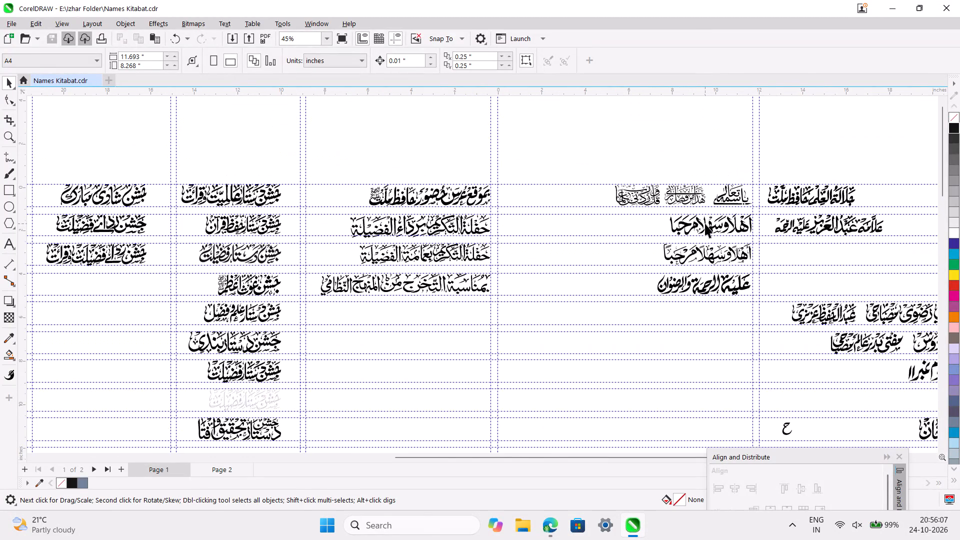
pyautogui.click(605, 254)
pyautogui.keyDown('ctrl'); pyautogui.scroll(6, 605, 254); pyautogui.keyUp('ctrl')
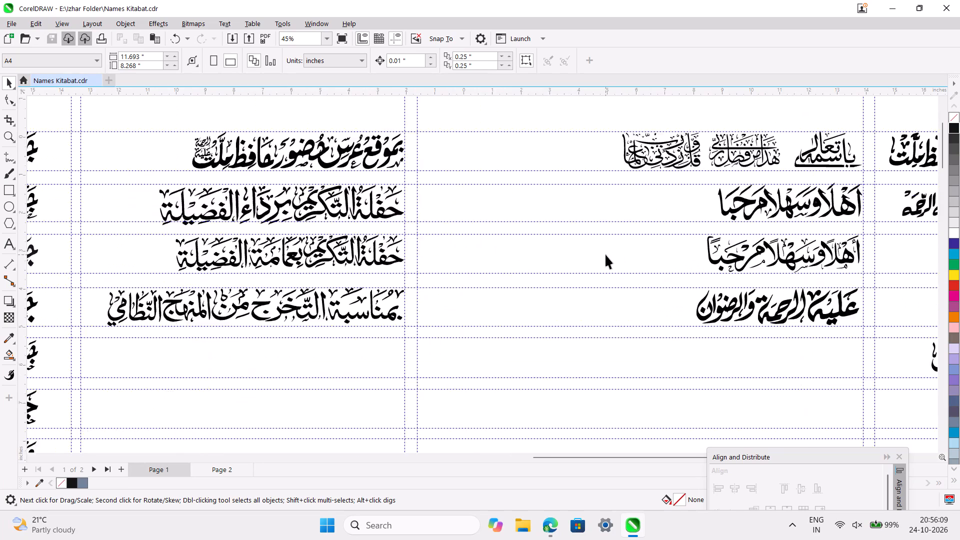
pyautogui.hscroll(5, 605, 254)
pyautogui.keyDown('ctrl'); pyautogui.scroll(-7, 605, 254); pyautogui.keyUp('ctrl')
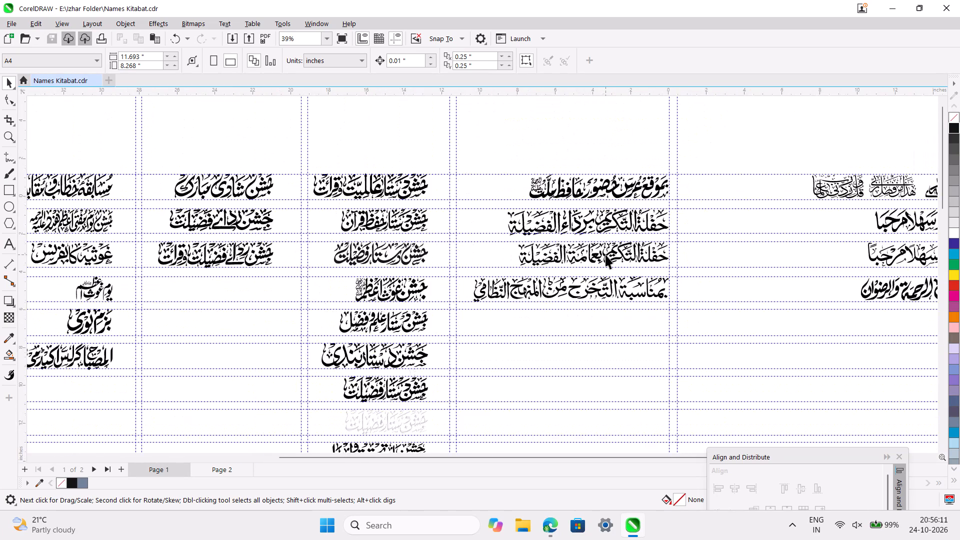
pyautogui.scroll(-3, 605, 254)
pyautogui.scroll(2, 605, 254)
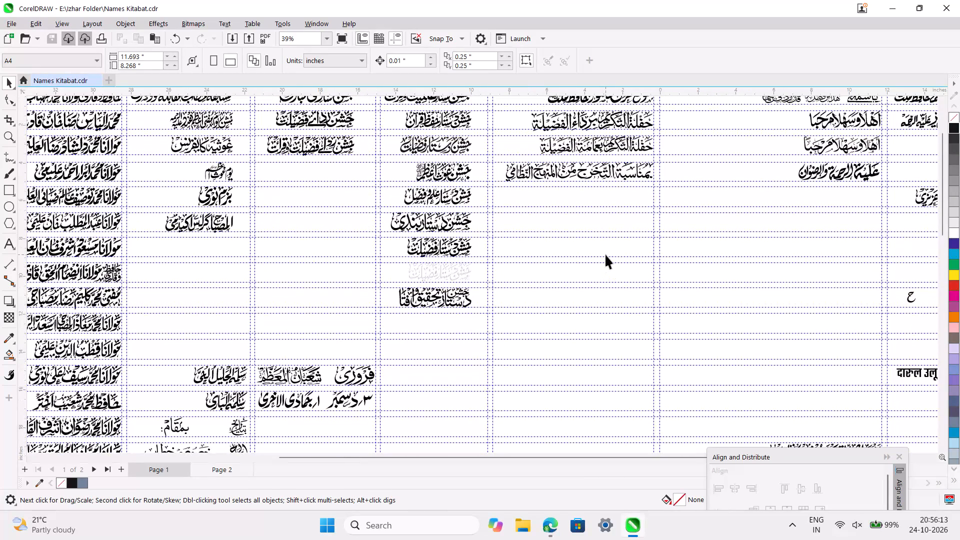
pyautogui.scroll(1, 605, 254)
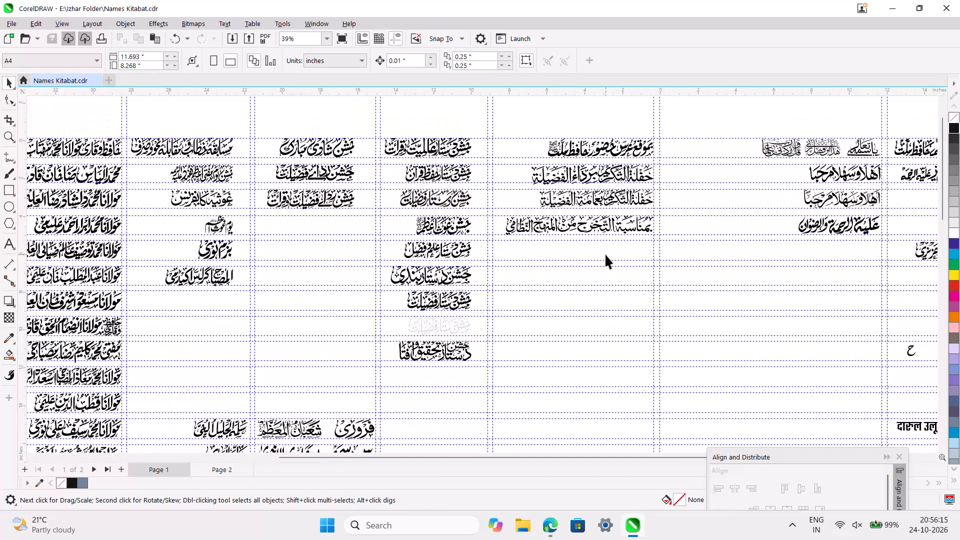
pyautogui.scroll(1, 605, 254)
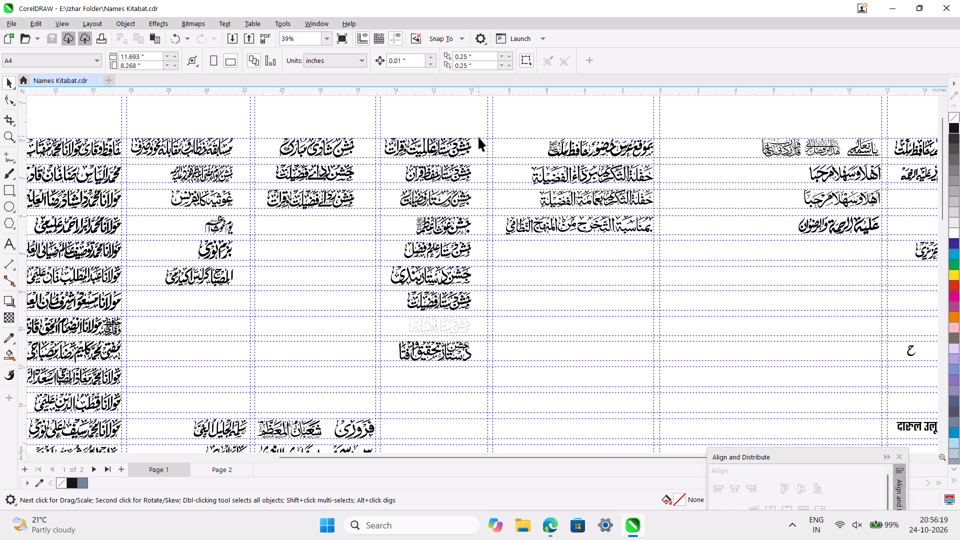
# Scale the top جشن دستار عالمیت و قرات line proportionally to about 98.3%, roughly 4.505 by 1.027 inches.
pyautogui.keyDown('ctrl'); pyautogui.scroll(2, 478, 137); pyautogui.keyUp('ctrl')
pyautogui.scroll(-1, 474, 334)
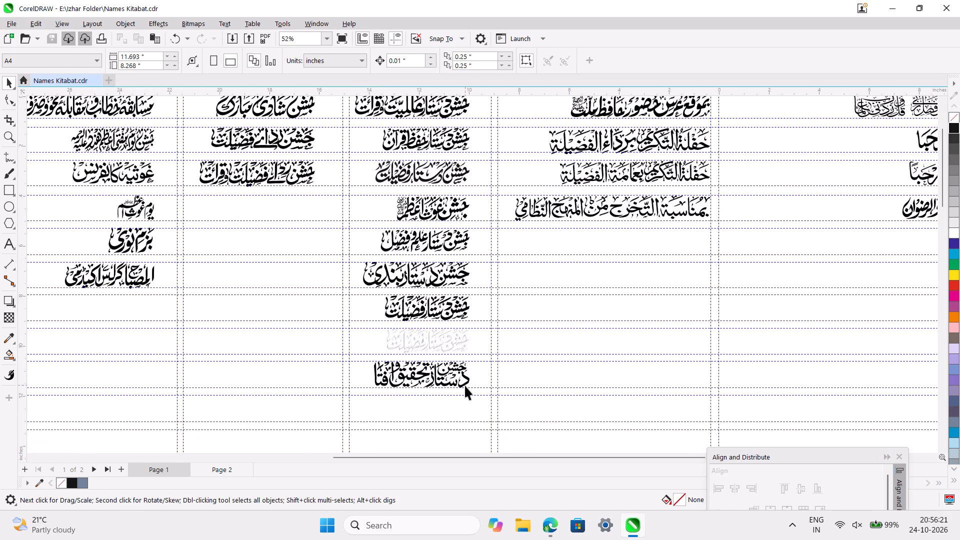
pyautogui.keyDown('ctrl'); pyautogui.scroll(3, 465, 385); pyautogui.keyUp('ctrl')
pyautogui.scroll(4, 465, 385)
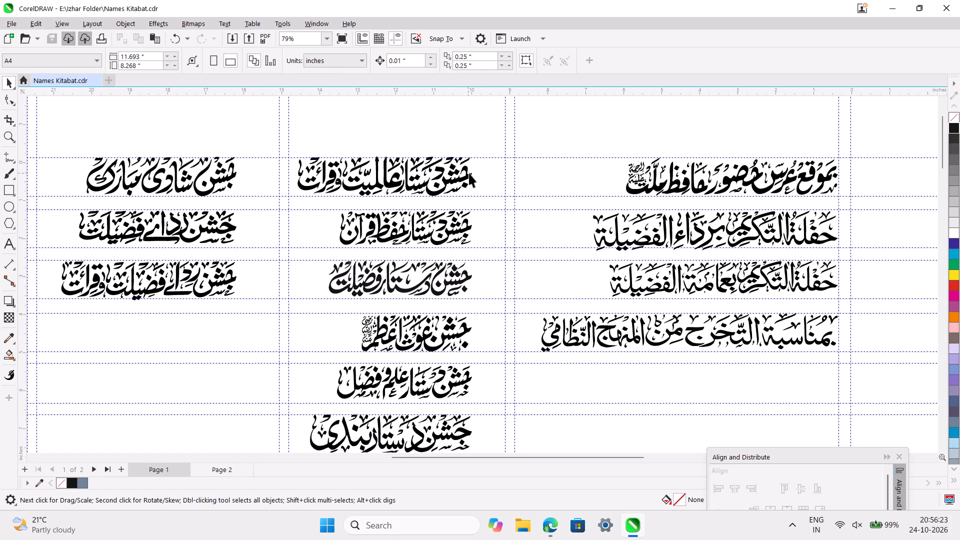
pyautogui.click(469, 173)
pyautogui.keyDown('ctrl'); pyautogui.scroll(4, 469, 173); pyautogui.keyUp('ctrl')
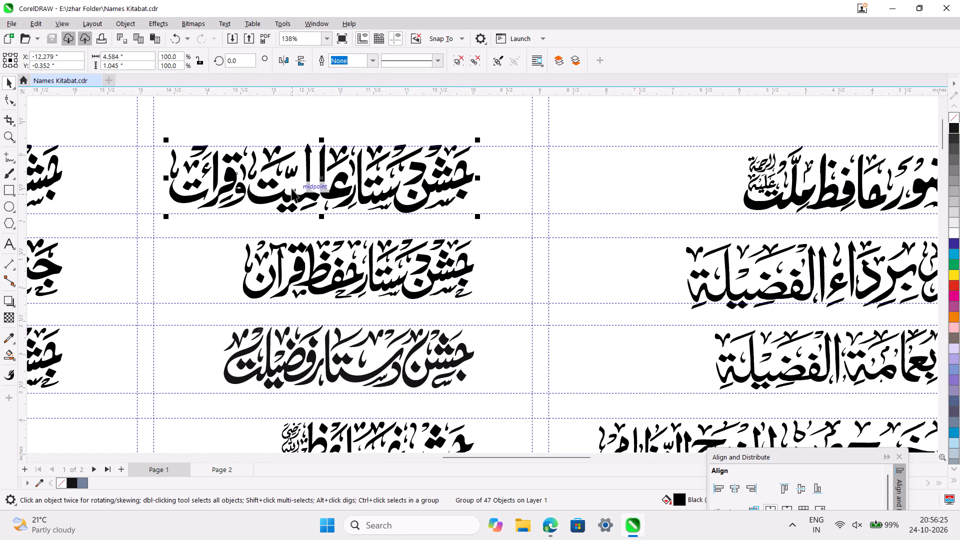
pyautogui.moveTo(162, 141); pyautogui.dragTo(151, 142)
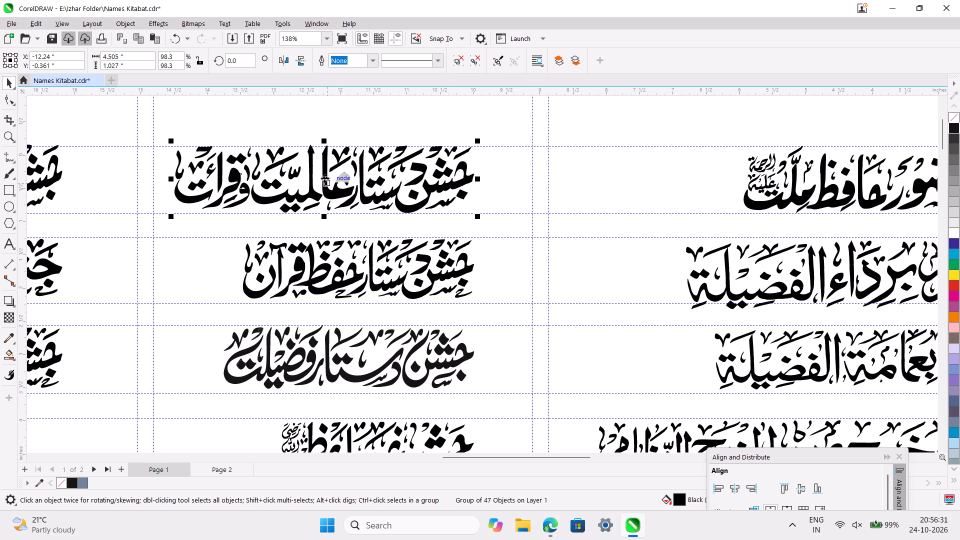
# Move the جشن دستار عالمیت و قرات line against its column's right guideline, at about X -11.389, Y -0.364 inches.
pyautogui.moveTo(325, 178); pyautogui.dragTo(381, 181)
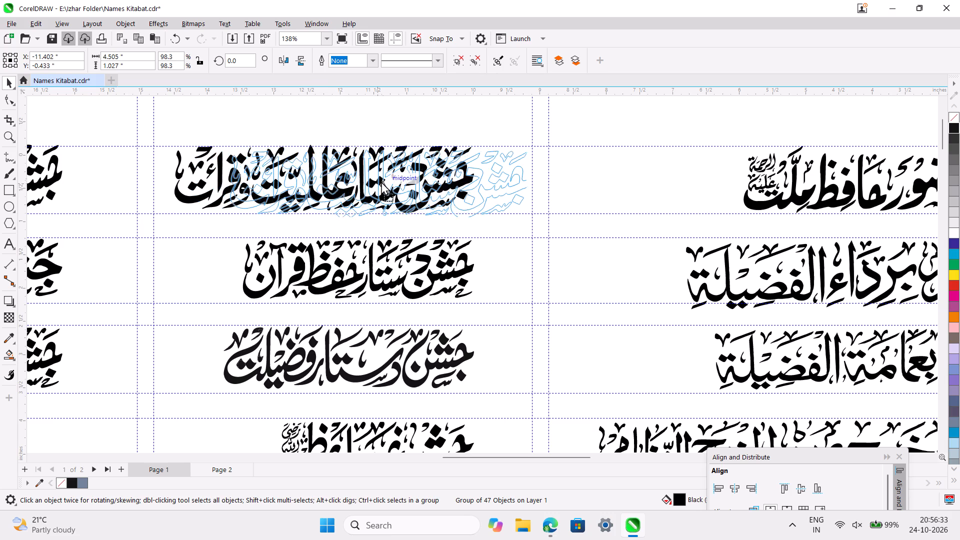
pyautogui.moveTo(381, 181); pyautogui.dragTo(382, 180)
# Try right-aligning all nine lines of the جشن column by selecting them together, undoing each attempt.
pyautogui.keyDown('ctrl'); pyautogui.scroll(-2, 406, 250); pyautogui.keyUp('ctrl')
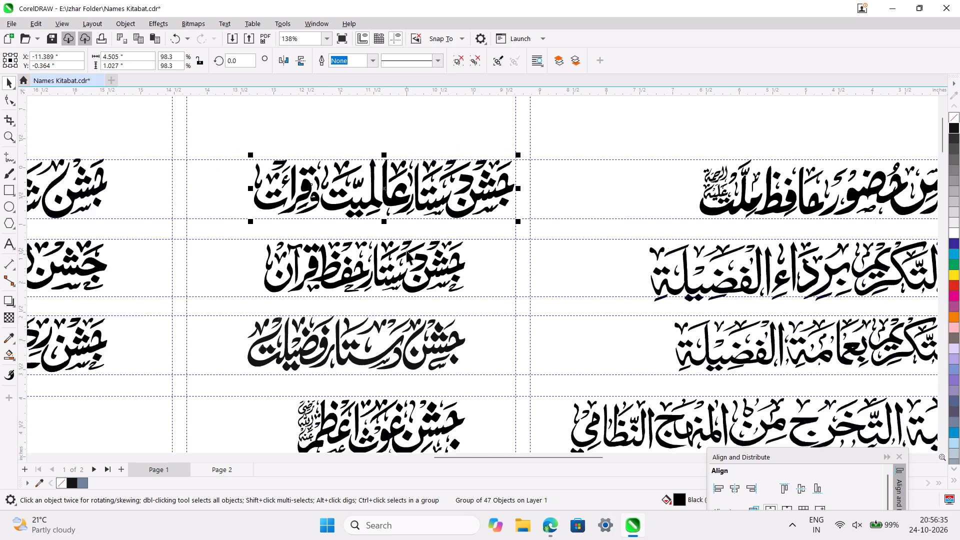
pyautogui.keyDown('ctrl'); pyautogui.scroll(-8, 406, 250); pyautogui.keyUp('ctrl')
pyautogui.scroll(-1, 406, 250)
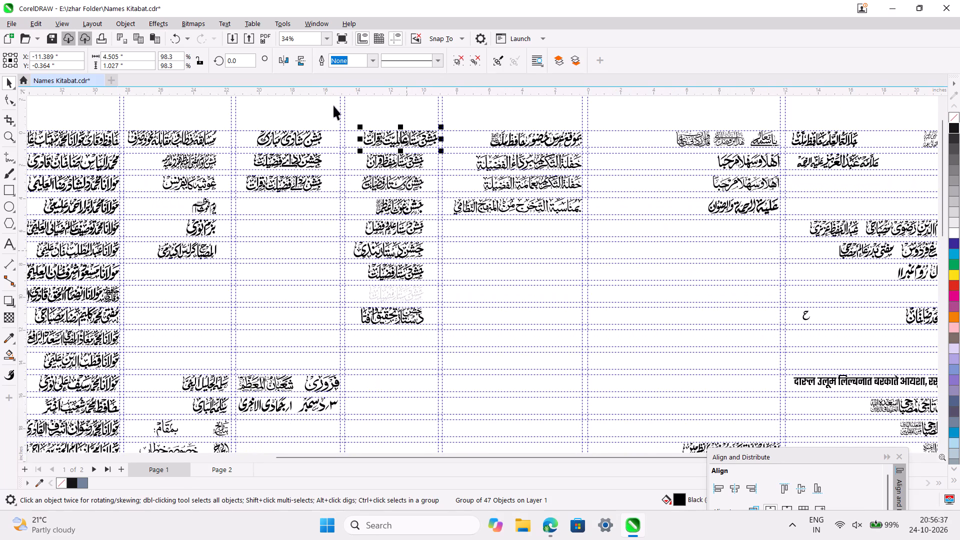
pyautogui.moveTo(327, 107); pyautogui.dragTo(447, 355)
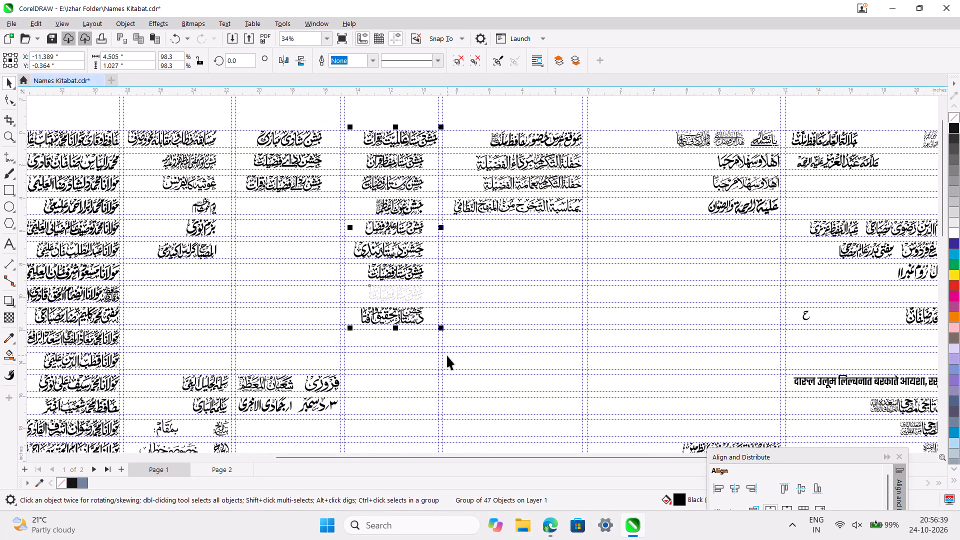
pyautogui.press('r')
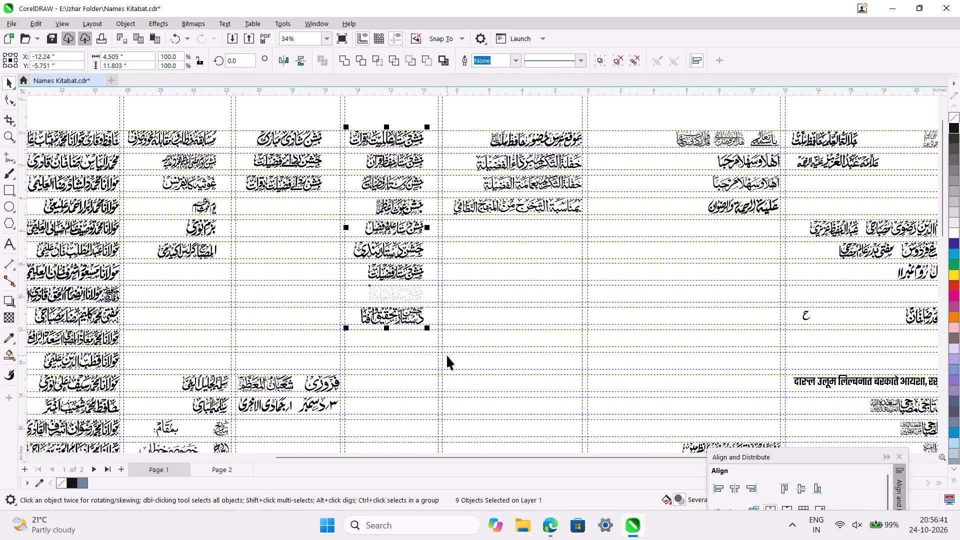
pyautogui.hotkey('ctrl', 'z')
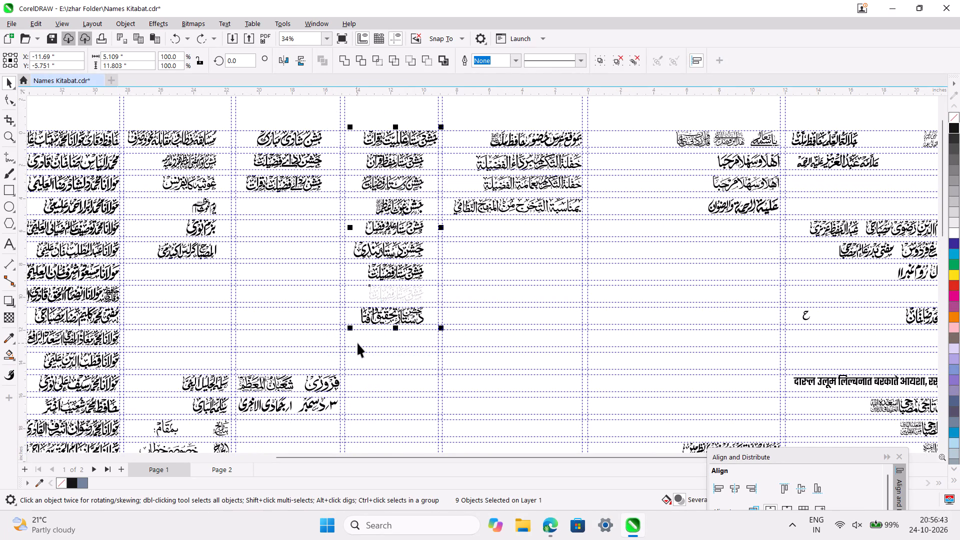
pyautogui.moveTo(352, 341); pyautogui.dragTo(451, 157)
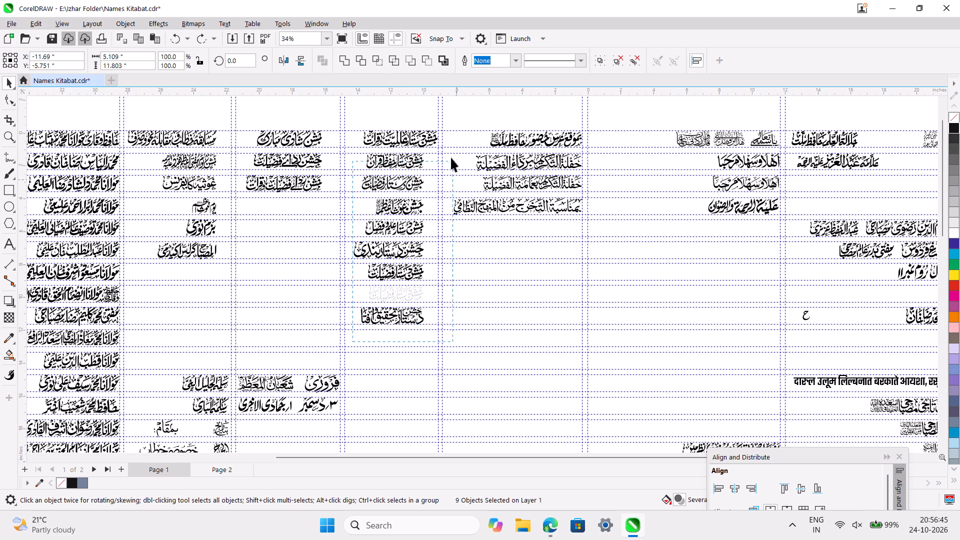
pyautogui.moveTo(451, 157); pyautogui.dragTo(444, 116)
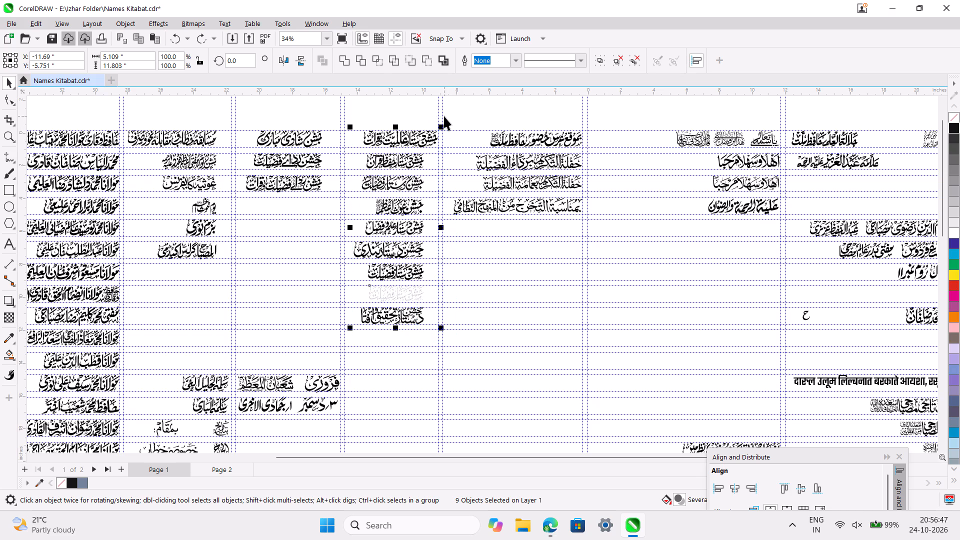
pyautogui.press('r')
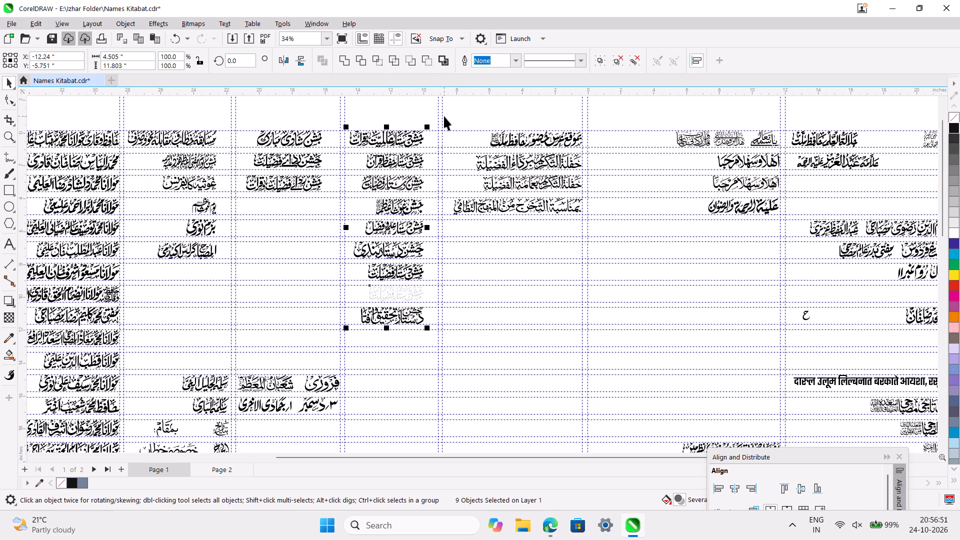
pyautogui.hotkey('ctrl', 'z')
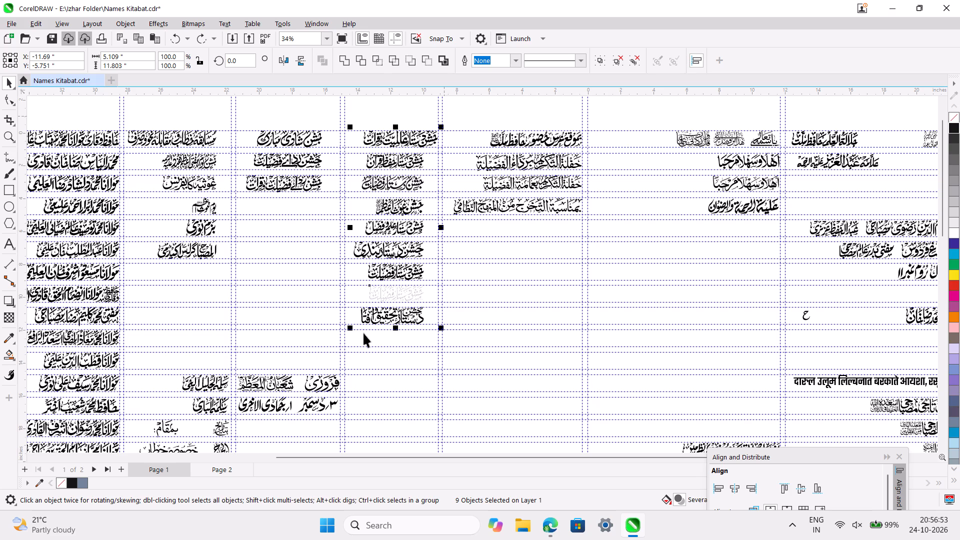
# Align the right edges of the eight lower lines in the جشن column with the top جشن دستار عالمیت و قرات line.
pyautogui.moveTo(352, 335); pyautogui.dragTo(439, 153)
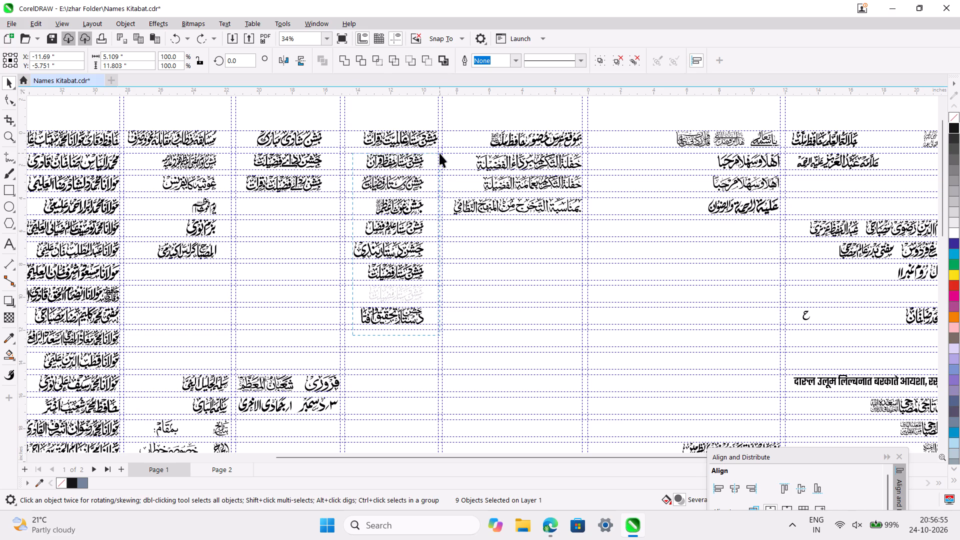
pyautogui.moveTo(439, 153); pyautogui.dragTo(438, 150)
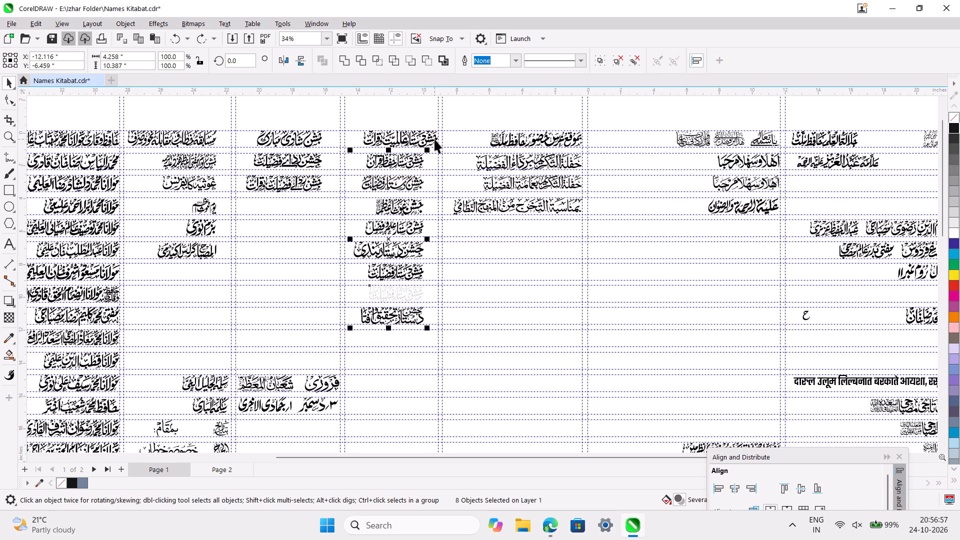
pyautogui.keyDown('shift'); pyautogui.click(434, 139); pyautogui.keyUp('shift')
pyautogui.press('r')
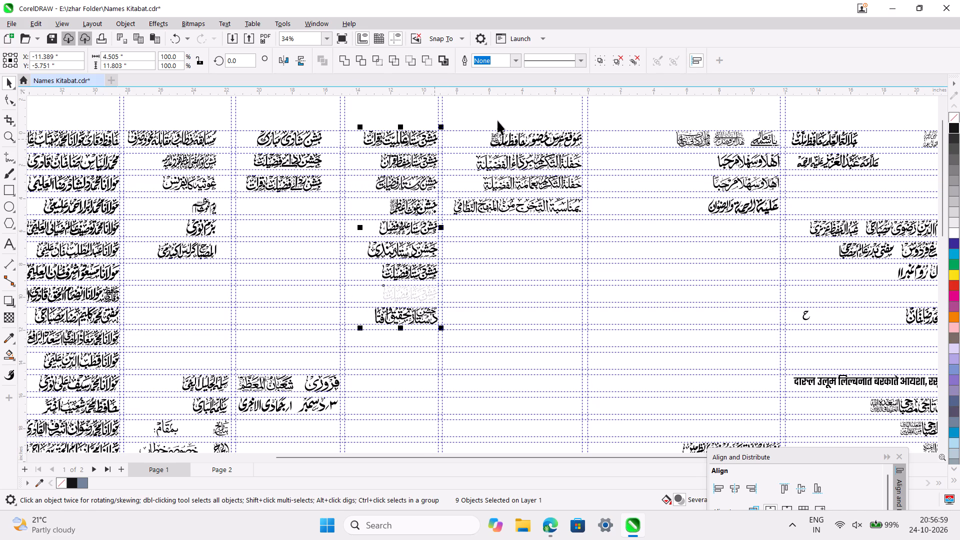
pyautogui.click(497, 120)
pyautogui.hscroll(1, 497, 120)
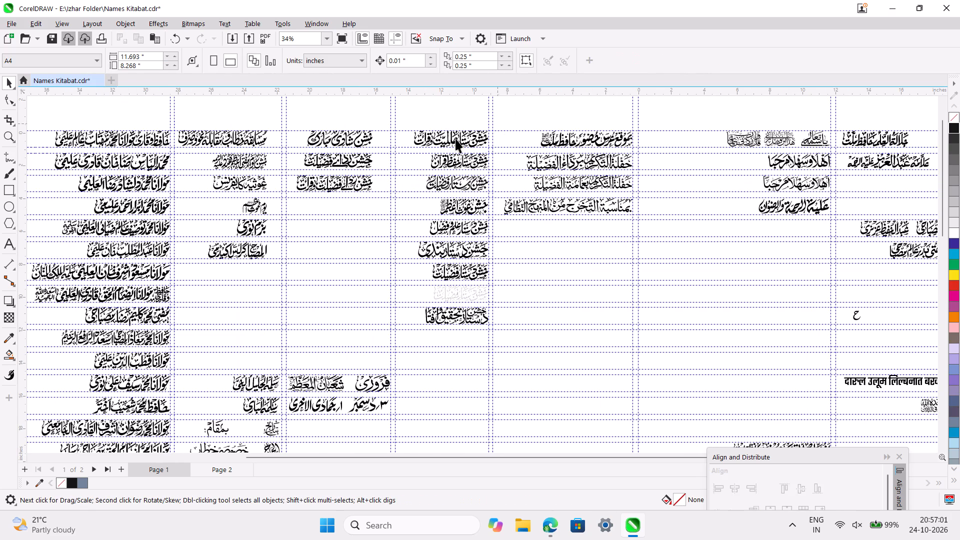
# Move the جشن شادی مبارک line near its column's right guideline in the top row, at about X -17.19, Y -0.387 inches.
pyautogui.scroll(1, 415, 158)
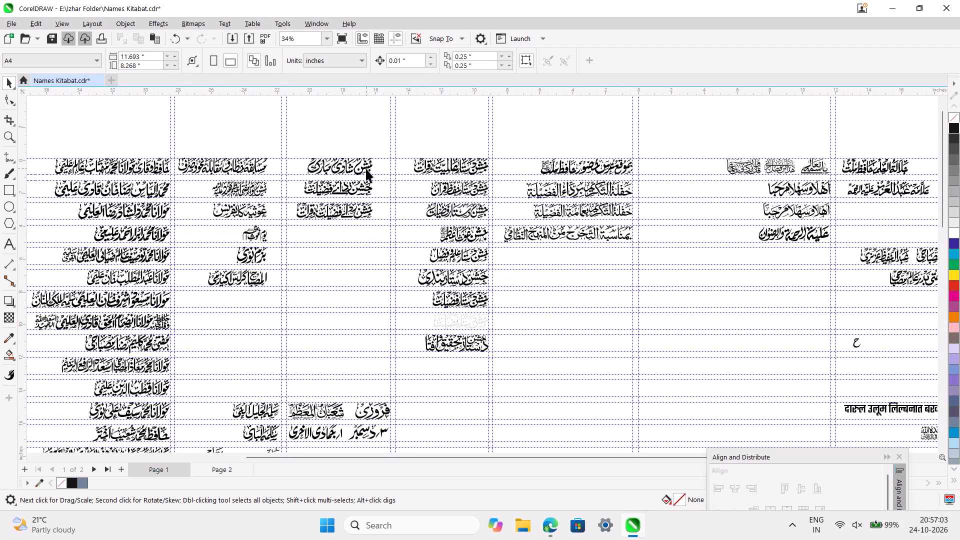
pyautogui.keyDown('ctrl'); pyautogui.scroll(5, 366, 168); pyautogui.keyUp('ctrl')
pyautogui.scroll(1, 366, 168)
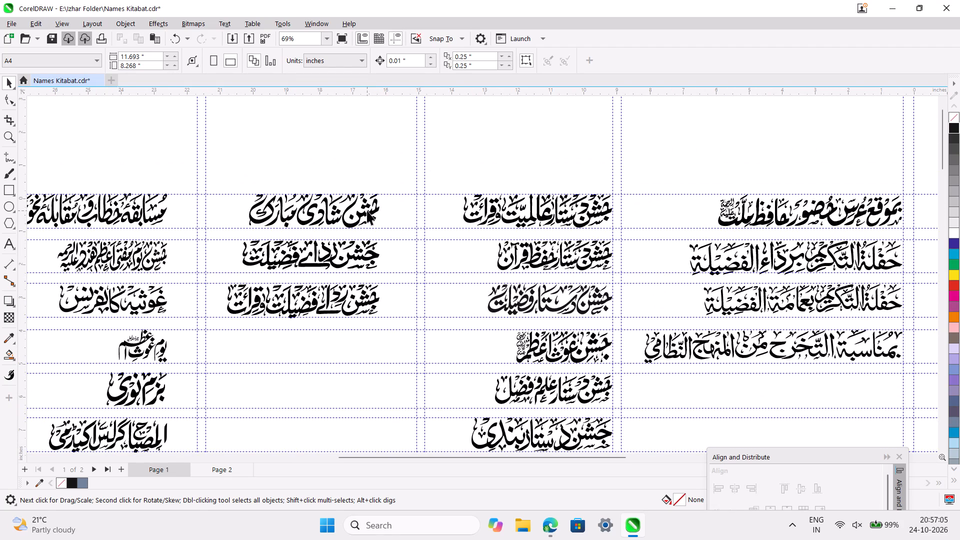
pyautogui.click(367, 210)
pyautogui.keyDown('ctrl'); pyautogui.scroll(5, 367, 210); pyautogui.keyUp('ctrl')
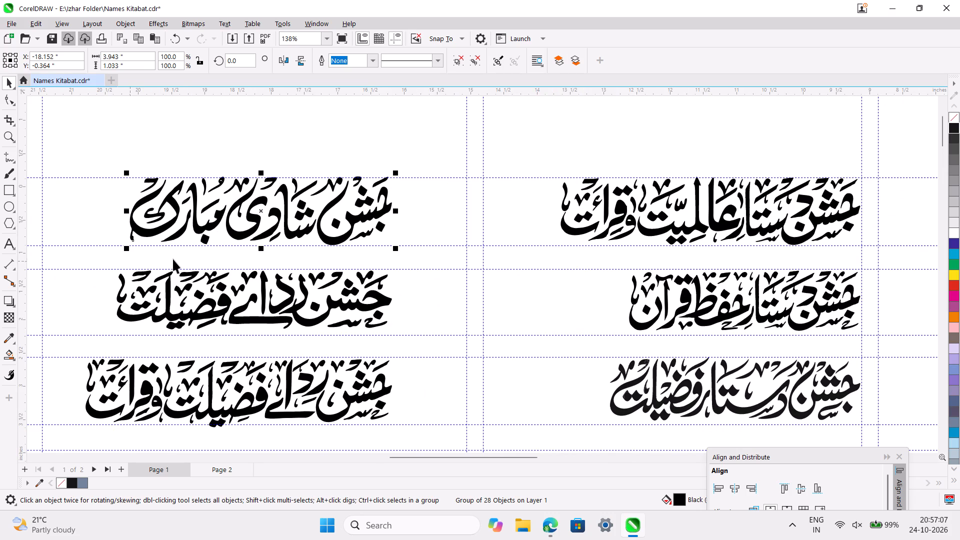
pyautogui.press('Down')
pyautogui.press('Down')
pyautogui.press('Down')
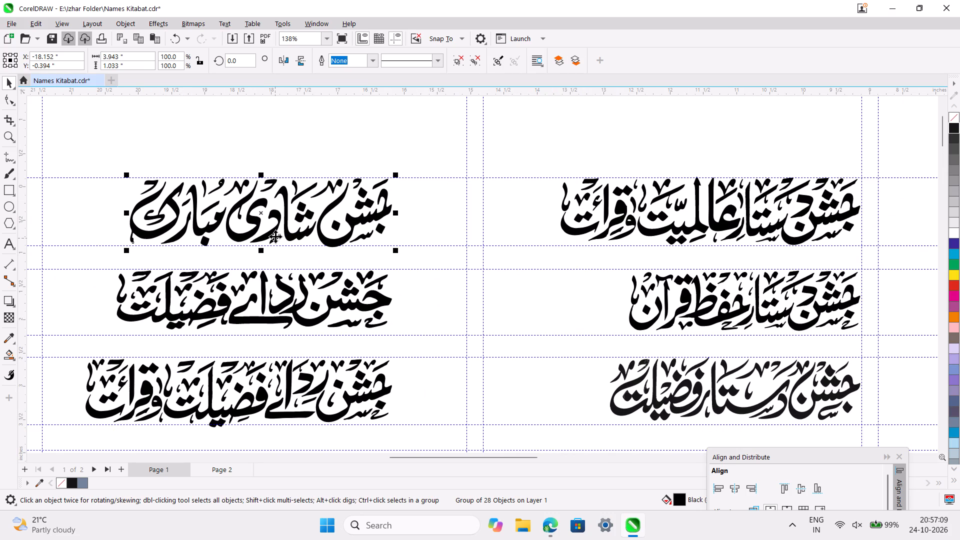
pyautogui.moveTo(264, 212); pyautogui.dragTo(321, 211)
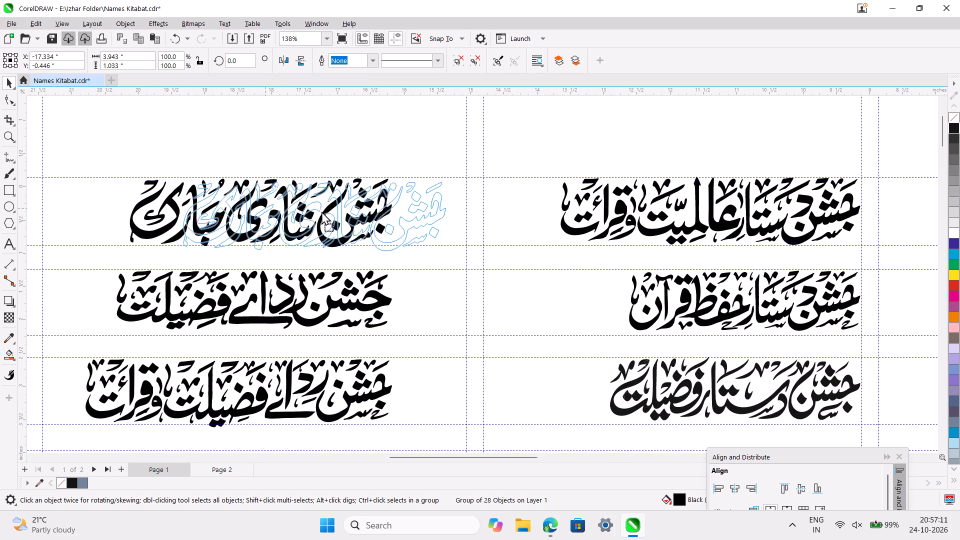
pyautogui.moveTo(321, 211); pyautogui.dragTo(333, 206)
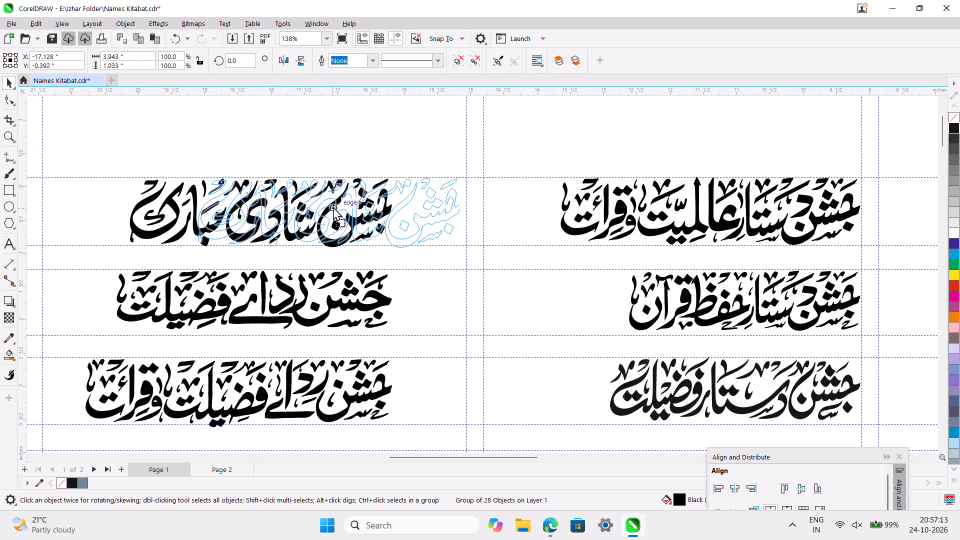
pyautogui.moveTo(333, 206); pyautogui.dragTo(333, 205)
pyautogui.press('Down')
pyautogui.press('Down')
pyautogui.press('Down')
pyautogui.press('Down')
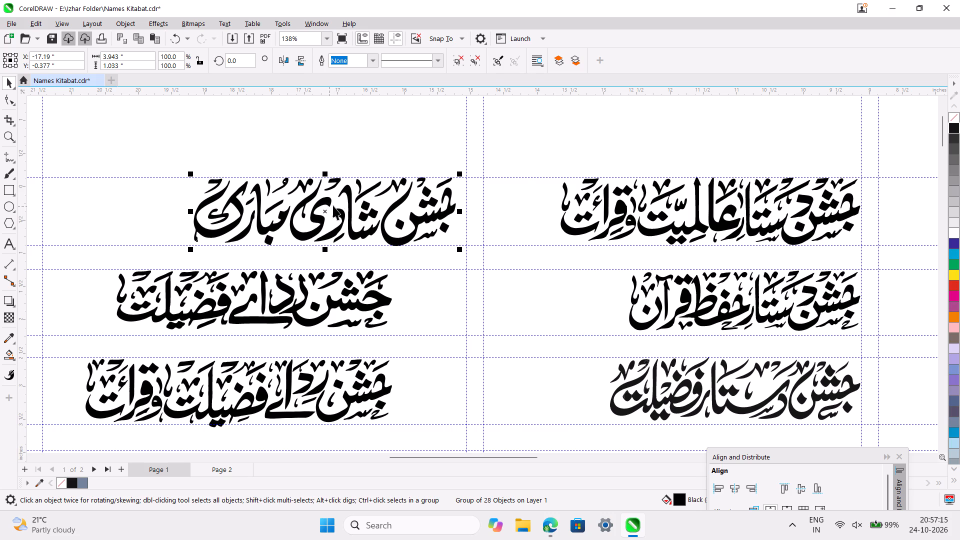
pyautogui.press('Down')
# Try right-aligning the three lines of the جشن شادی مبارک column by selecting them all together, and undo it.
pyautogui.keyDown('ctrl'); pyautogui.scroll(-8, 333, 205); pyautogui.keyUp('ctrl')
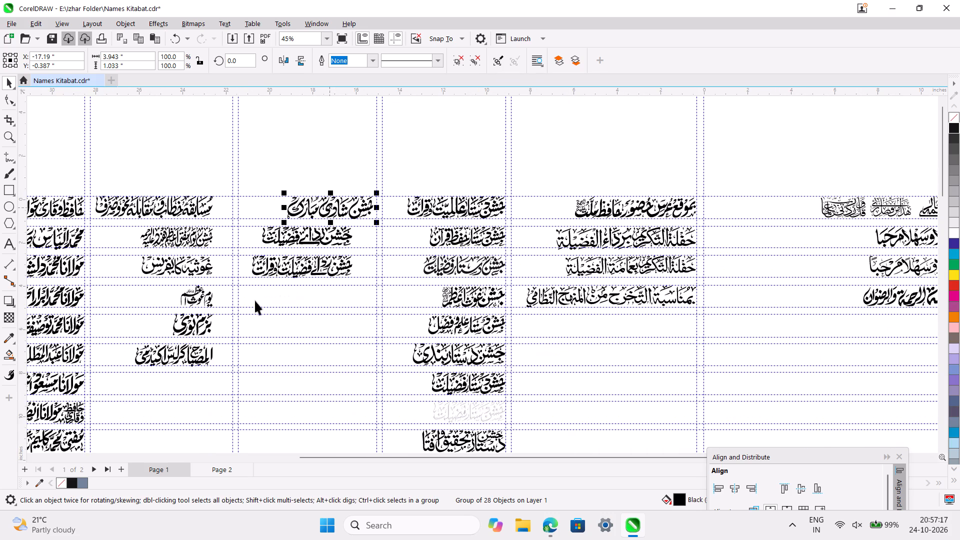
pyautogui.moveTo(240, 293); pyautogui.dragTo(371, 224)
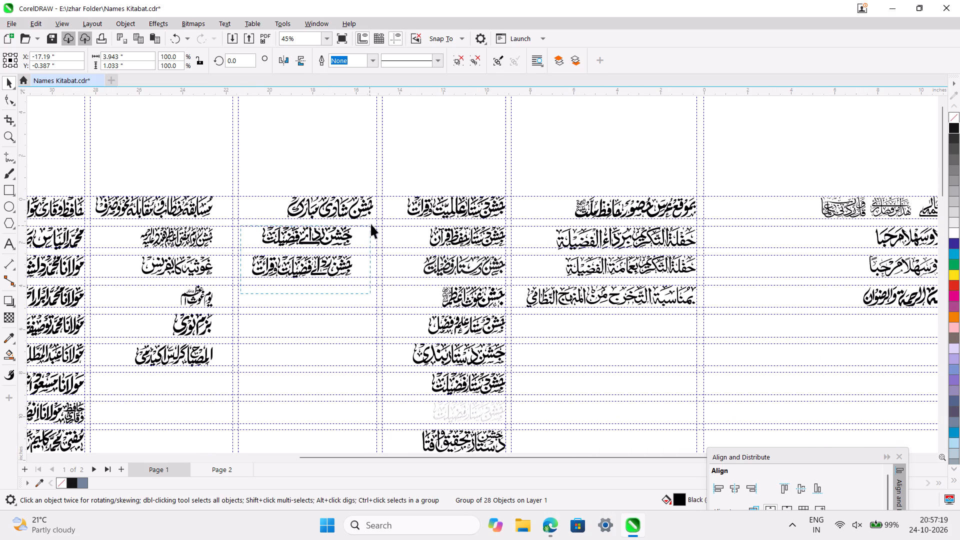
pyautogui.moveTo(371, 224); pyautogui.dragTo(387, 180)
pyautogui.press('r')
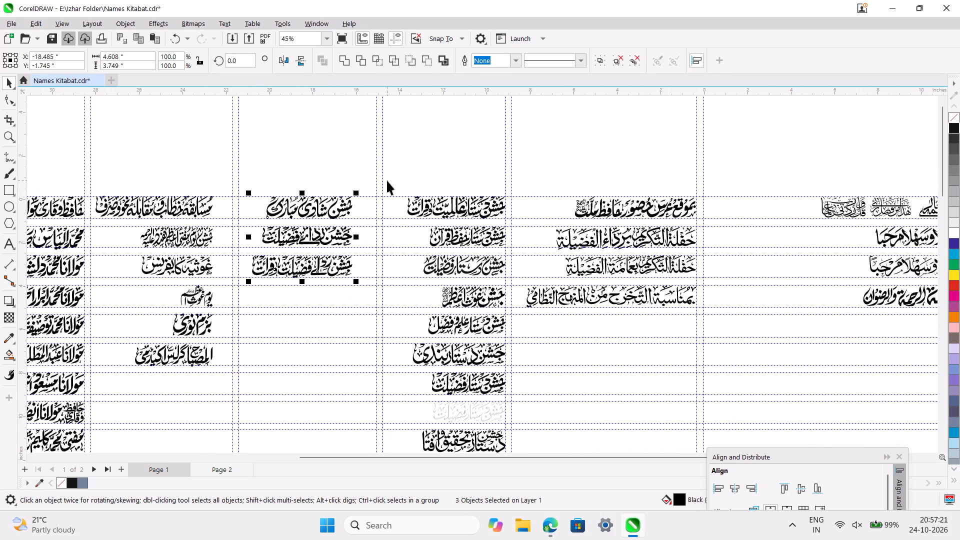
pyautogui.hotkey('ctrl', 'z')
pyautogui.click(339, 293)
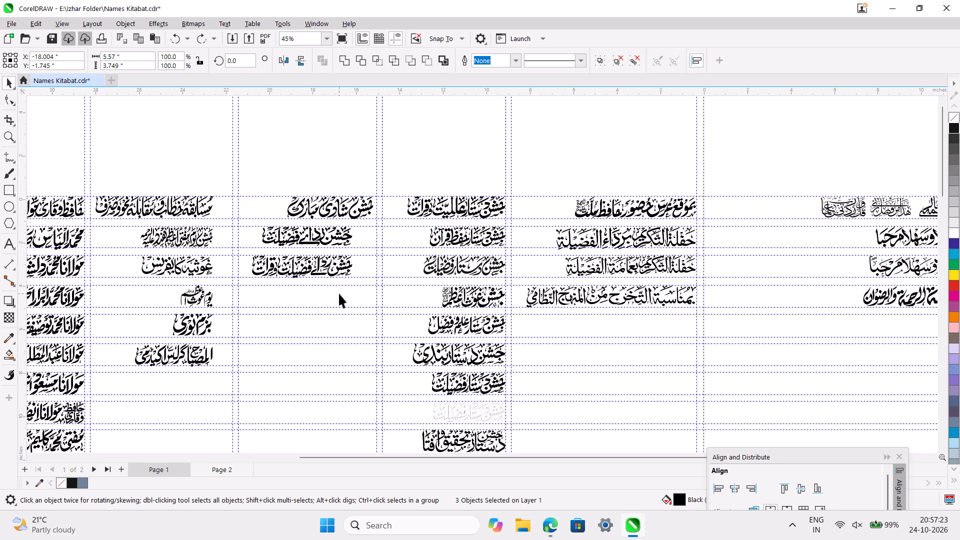
# Align the right edges of the two جشن ردائے فضیلت lines with the جشن شادی مبارک line above them.
pyautogui.keyDown('ctrl'); pyautogui.scroll(4, 339, 293); pyautogui.keyUp('ctrl')
pyautogui.click(345, 247)
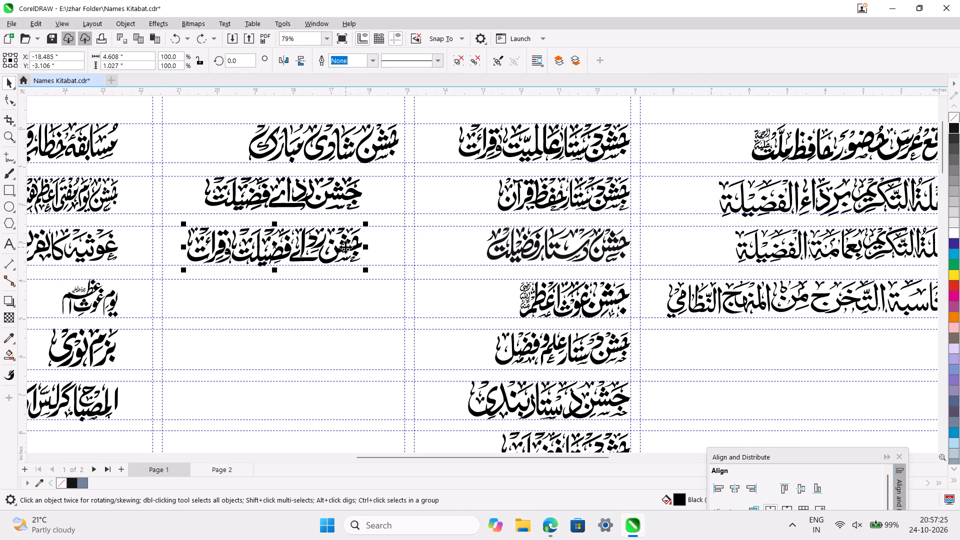
pyautogui.keyDown('shift'); pyautogui.click(349, 195); pyautogui.keyUp('shift')
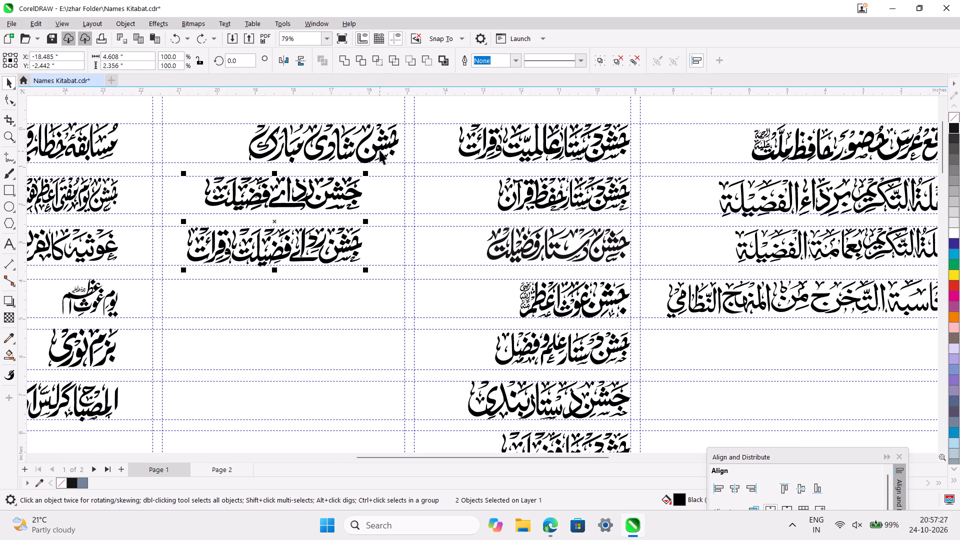
pyautogui.keyDown('shift'); pyautogui.click(379, 148); pyautogui.keyUp('shift')
pyautogui.press('r')
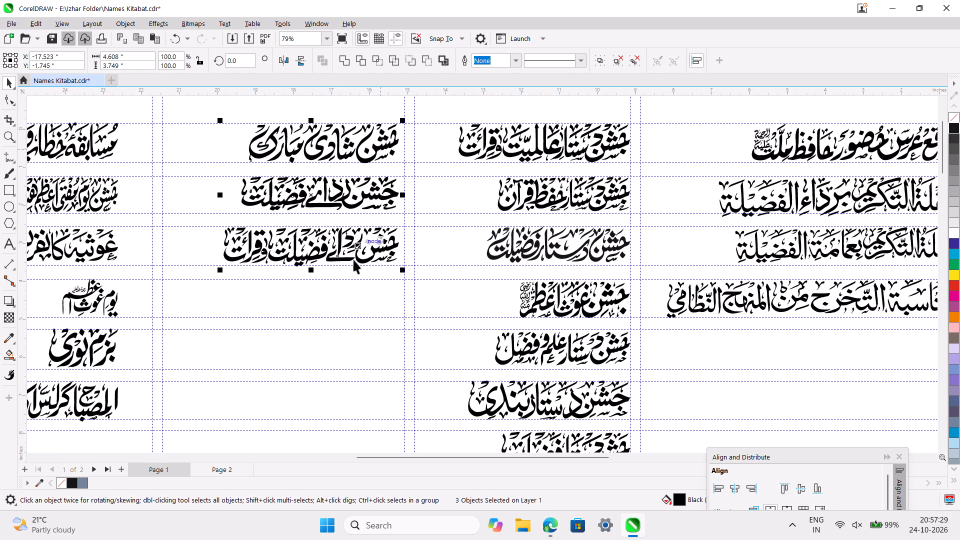
pyautogui.click(348, 292)
# Save the Names Kitabat.cdr document.
pyautogui.keyDown('ctrl'); pyautogui.scroll(-9, 348, 292); pyautogui.keyUp('ctrl')
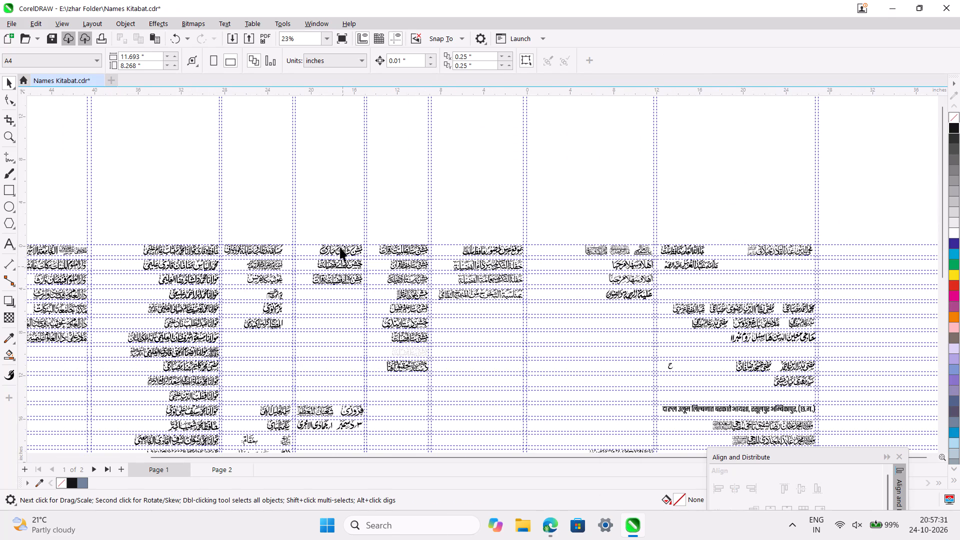
pyautogui.click(338, 209)
pyautogui.hotkey('ctrl', 's')
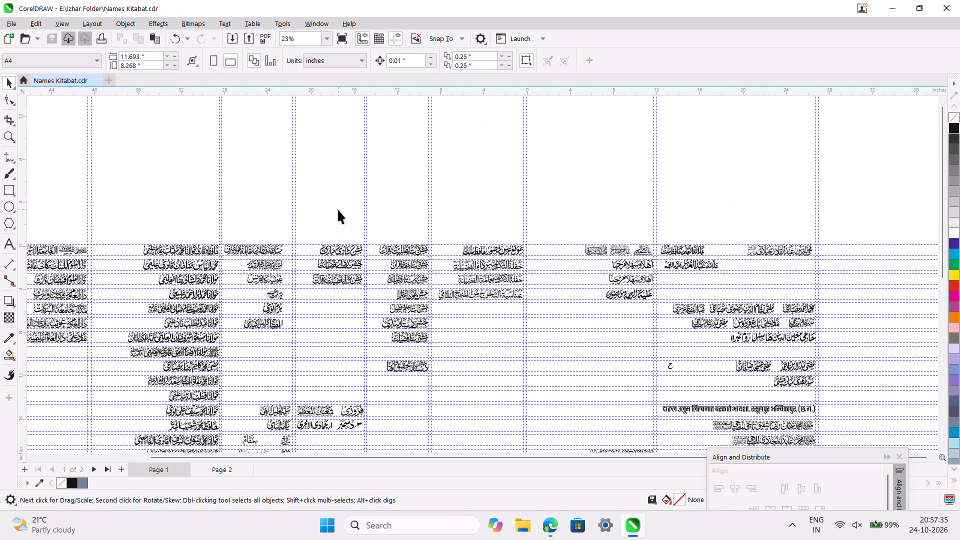
# Look over the lower calligraphy rows on Page 1 and the artwork on Page 2.
pyautogui.scroll(-2, 338, 209)
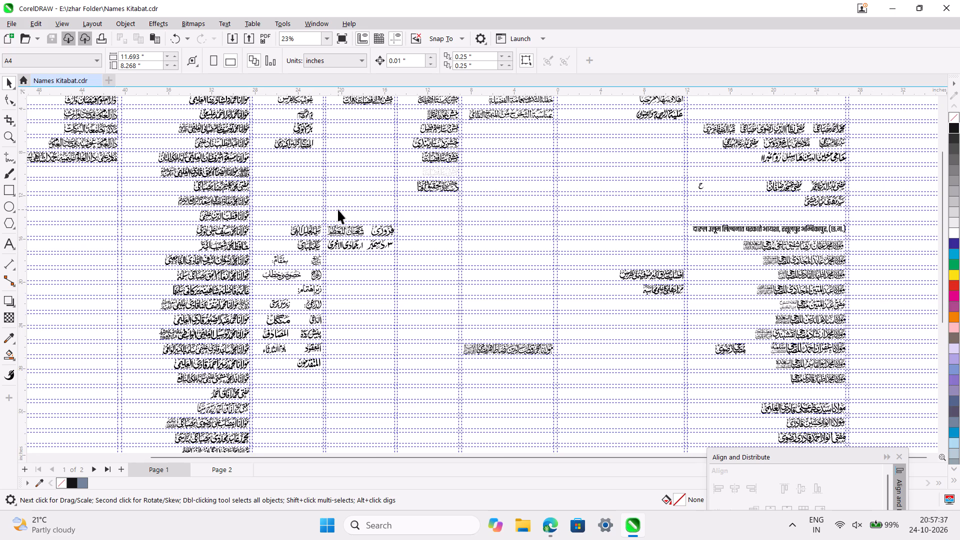
pyautogui.scroll(1, 338, 209)
pyautogui.scroll(-2, 338, 209)
pyautogui.hscroll(3, 338, 209)
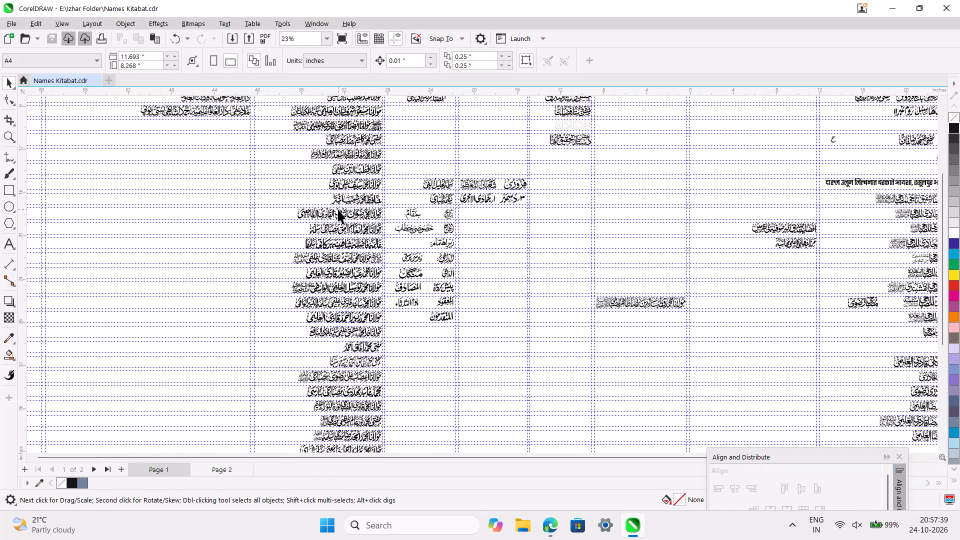
pyautogui.scroll(1, 338, 209)
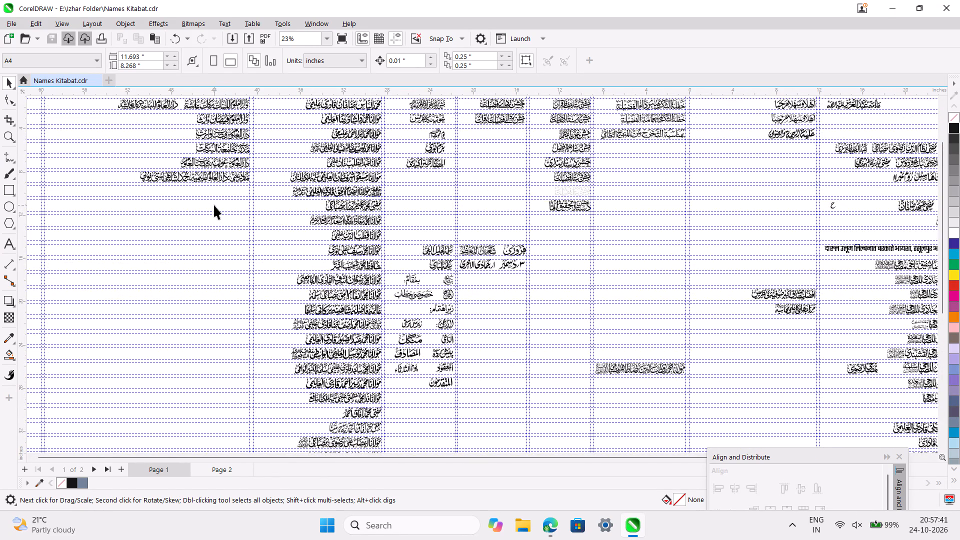
pyautogui.click(213, 205)
pyautogui.click(219, 468)
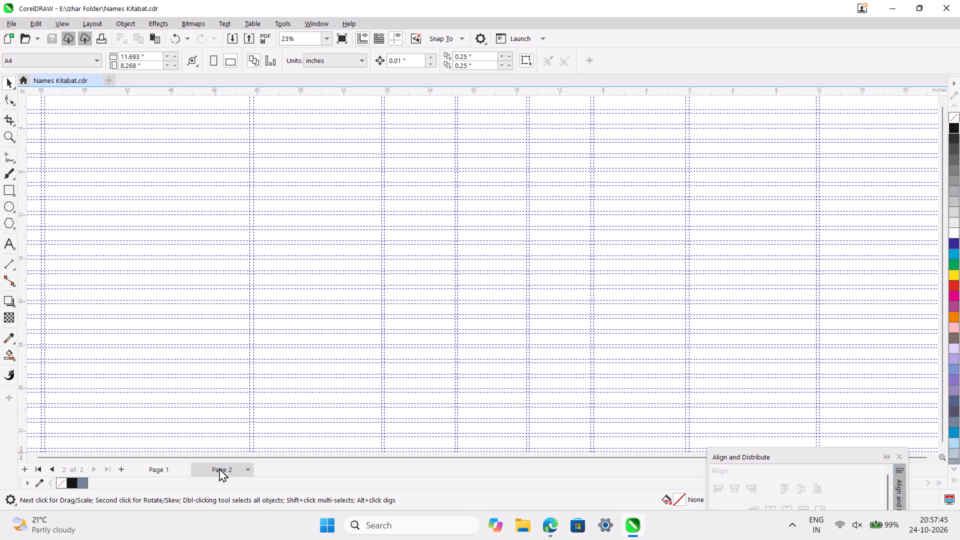
pyautogui.scroll(5, 219, 468)
pyautogui.scroll(6, 270, 158)
pyautogui.hscroll(5, 270, 158)
pyautogui.keyDown('ctrl'); pyautogui.scroll(-1, 270, 158); pyautogui.keyUp('ctrl')
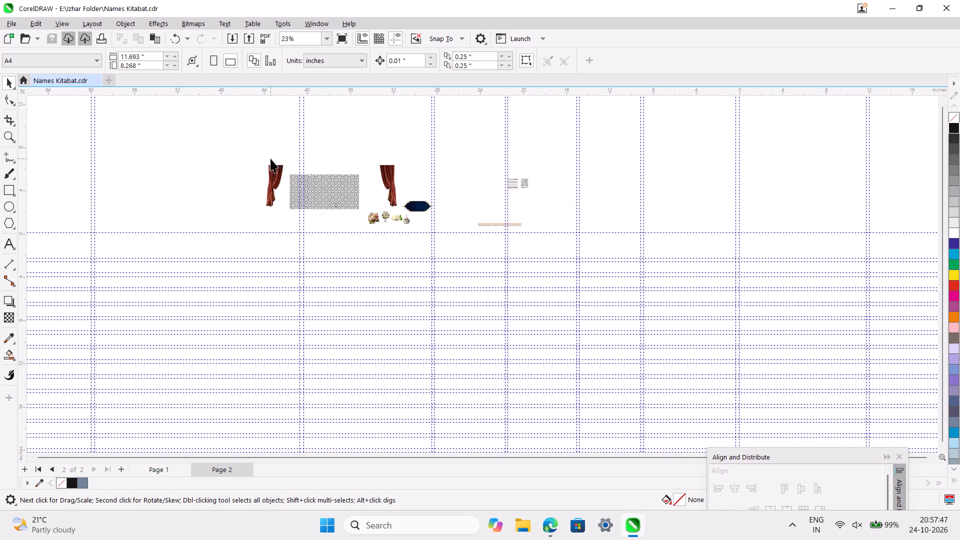
pyautogui.keyDown('ctrl'); pyautogui.scroll(-3, 270, 158); pyautogui.keyUp('ctrl')
pyautogui.keyDown('ctrl'); pyautogui.scroll(5, 413, 171); pyautogui.keyUp('ctrl')
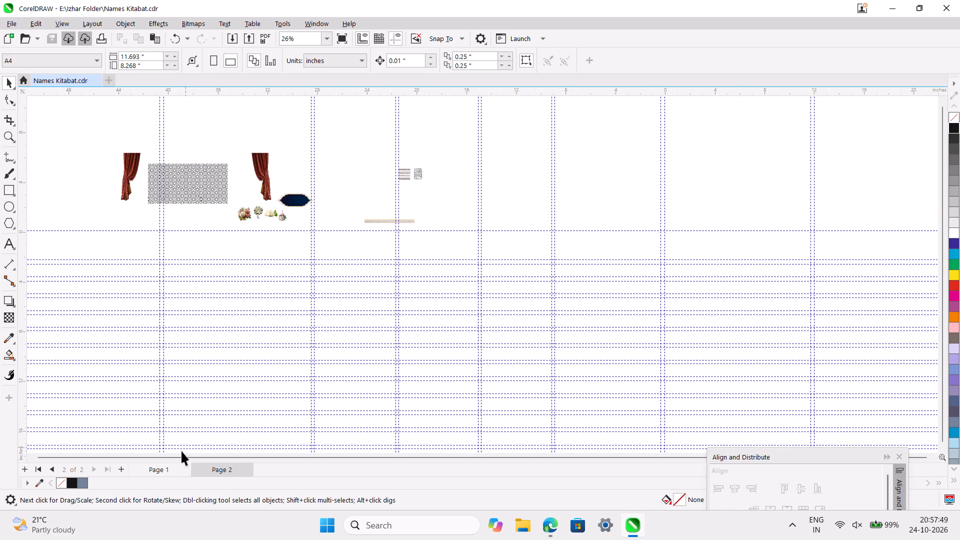
# Return to Page 1 and examine its calligraphy columns from bottom to top, including the مسابقہ خطاب column beside the جشن شادی مبارک lines.
pyautogui.click(167, 464)
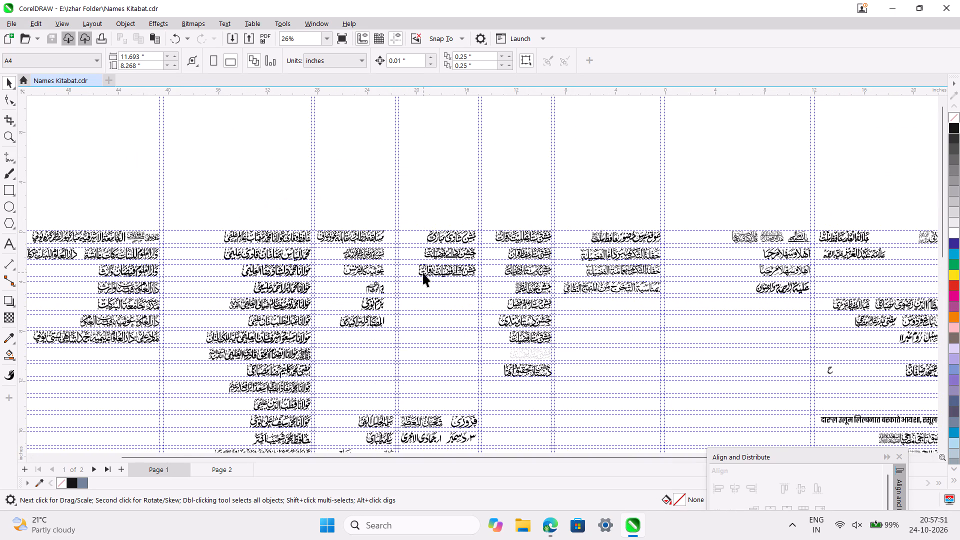
pyautogui.click(435, 184)
pyautogui.scroll(-2, 435, 184)
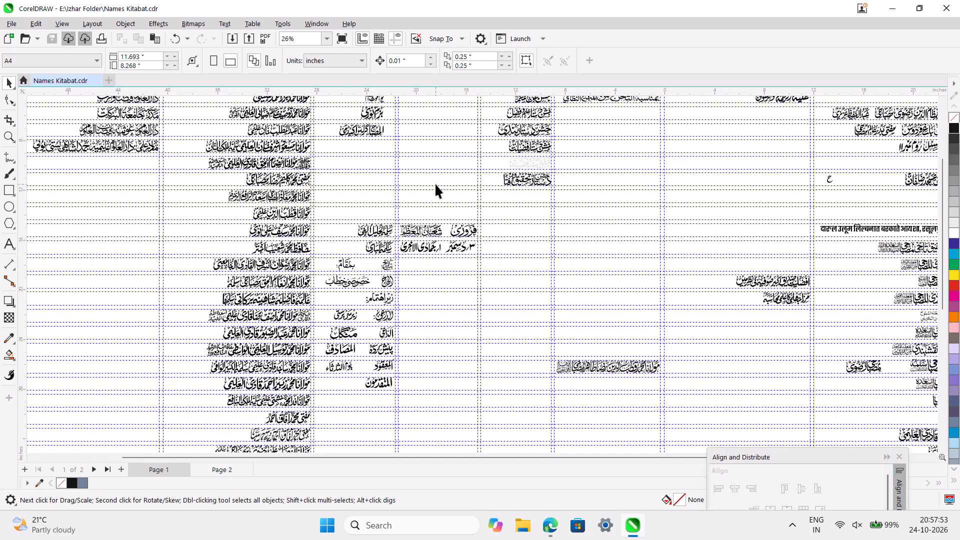
pyautogui.keyDown('ctrl'); pyautogui.scroll(-3, 435, 184); pyautogui.keyUp('ctrl')
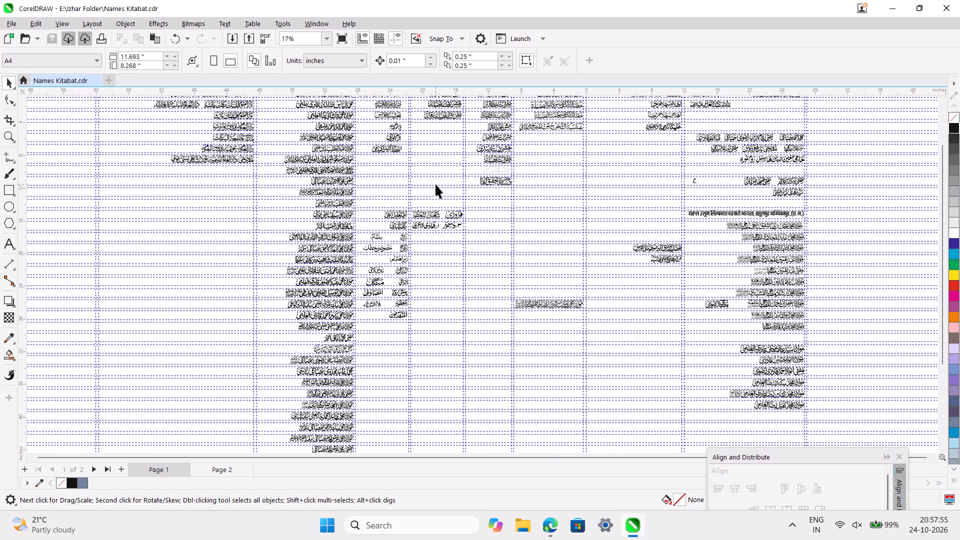
pyautogui.scroll(-3, 559, 196)
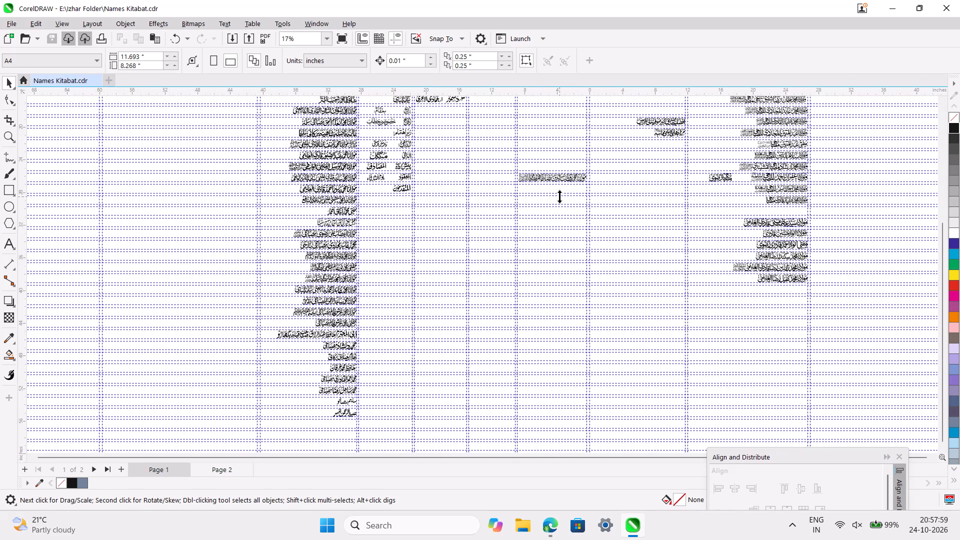
pyautogui.scroll(1, 486, 362)
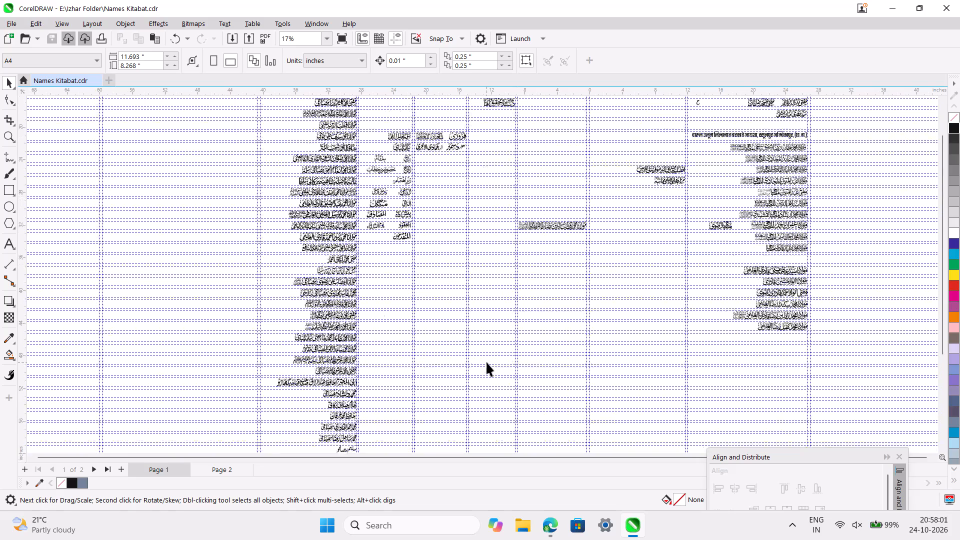
pyautogui.scroll(2, 486, 362)
pyautogui.keyDown('ctrl'); pyautogui.scroll(6, 486, 362); pyautogui.keyUp('ctrl')
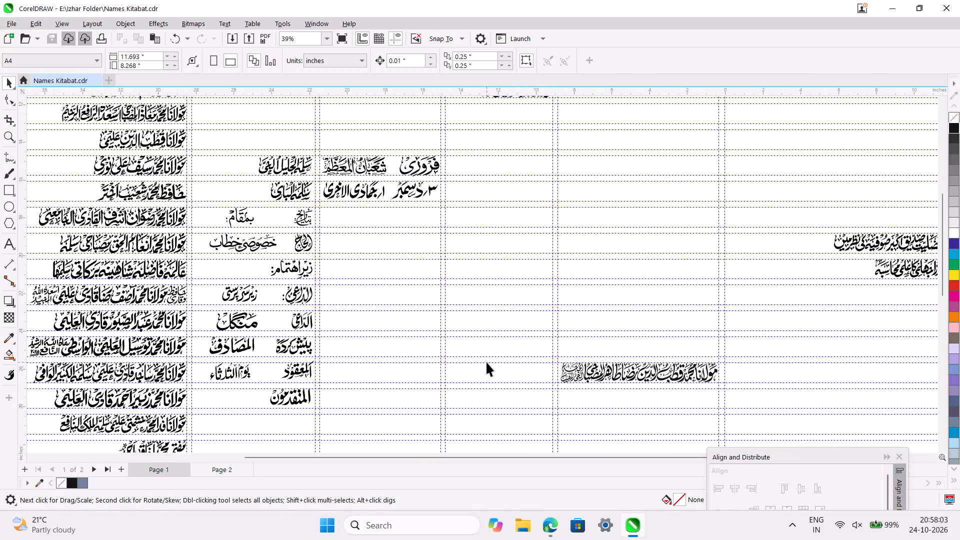
pyautogui.scroll(3, 486, 362)
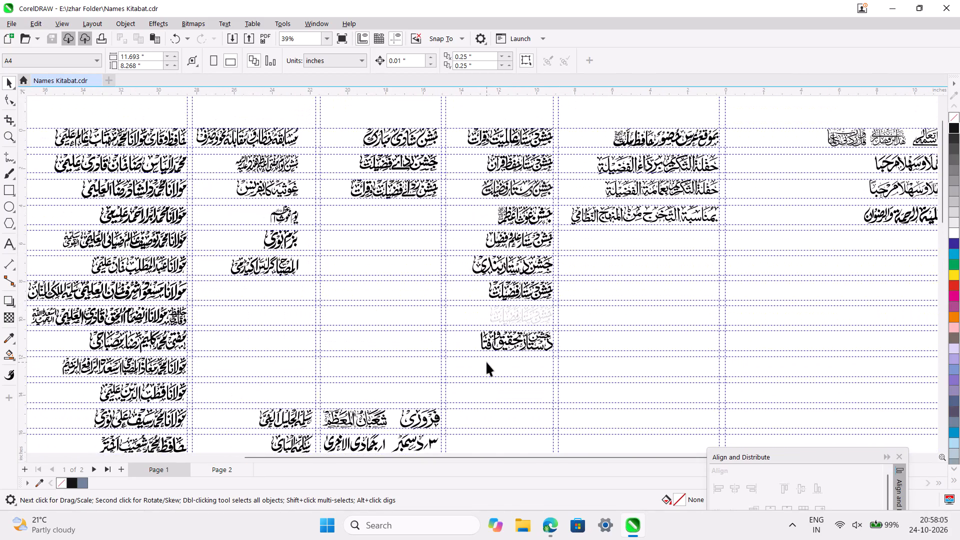
pyautogui.keyDown('ctrl'); pyautogui.scroll(4, 341, 231); pyautogui.keyUp('ctrl')
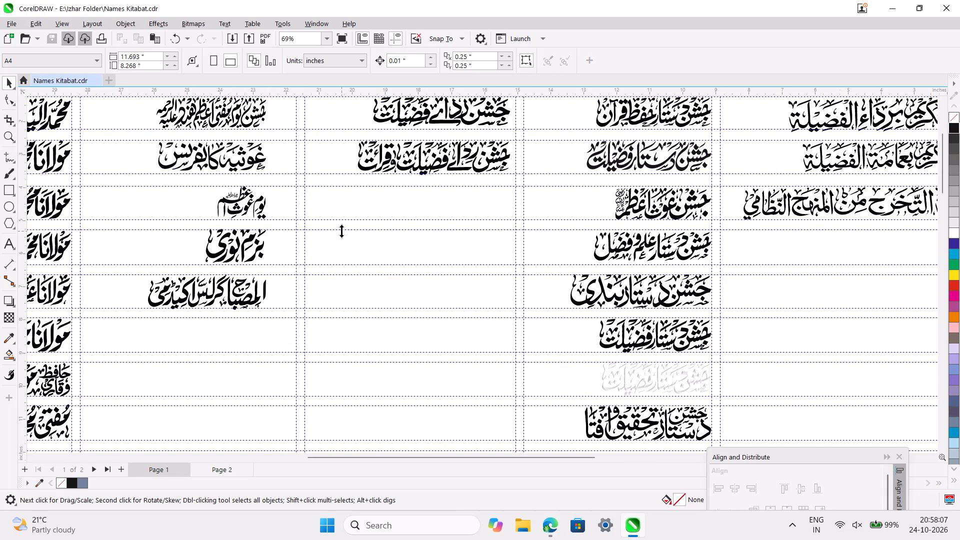
pyautogui.hscroll(3, 341, 231)
pyautogui.keyDown('ctrl'); pyautogui.scroll(2, 368, 264); pyautogui.keyUp('ctrl')
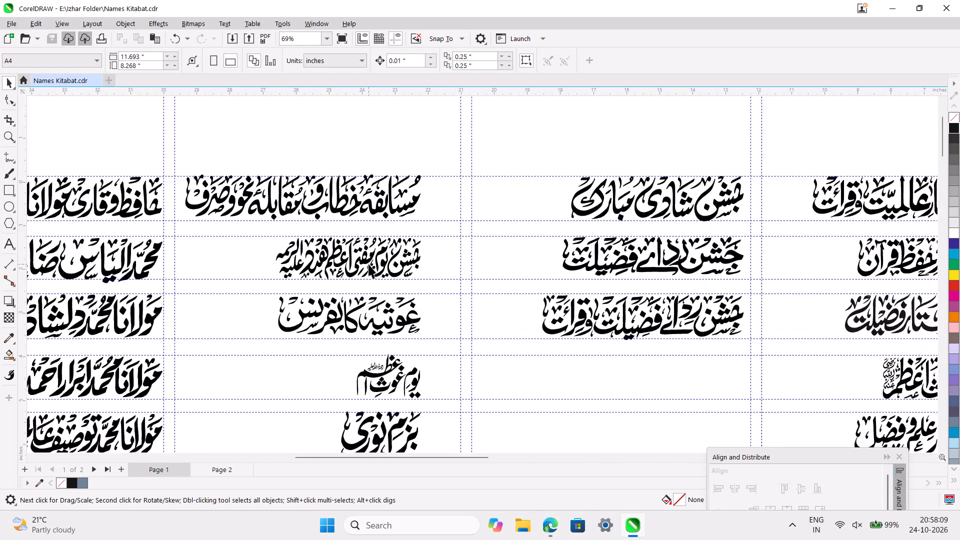
pyautogui.keyDown('ctrl'); pyautogui.scroll(4, 368, 264); pyautogui.keyUp('ctrl')
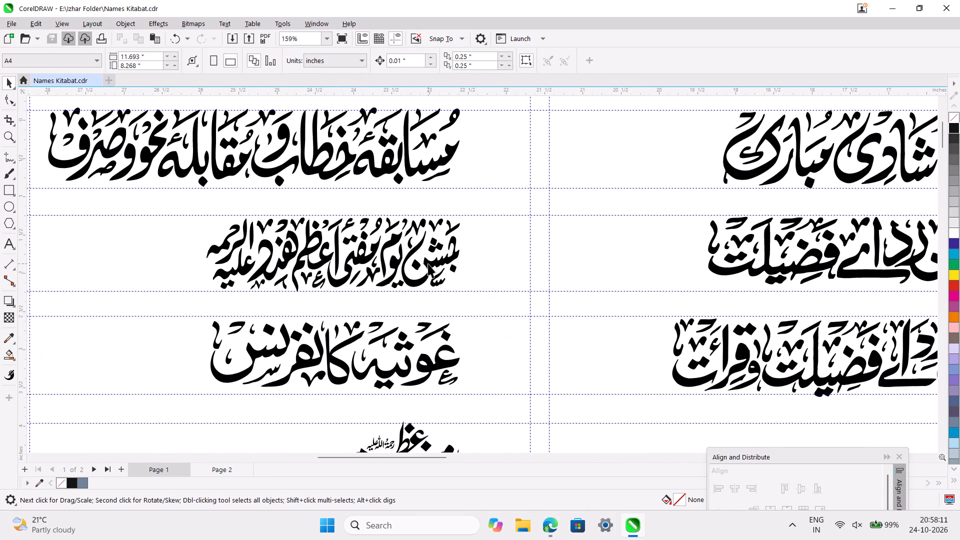
pyautogui.click(428, 263)
pyautogui.click(527, 245)
pyautogui.keyDown('ctrl'); pyautogui.scroll(-7, 527, 245); pyautogui.keyUp('ctrl')
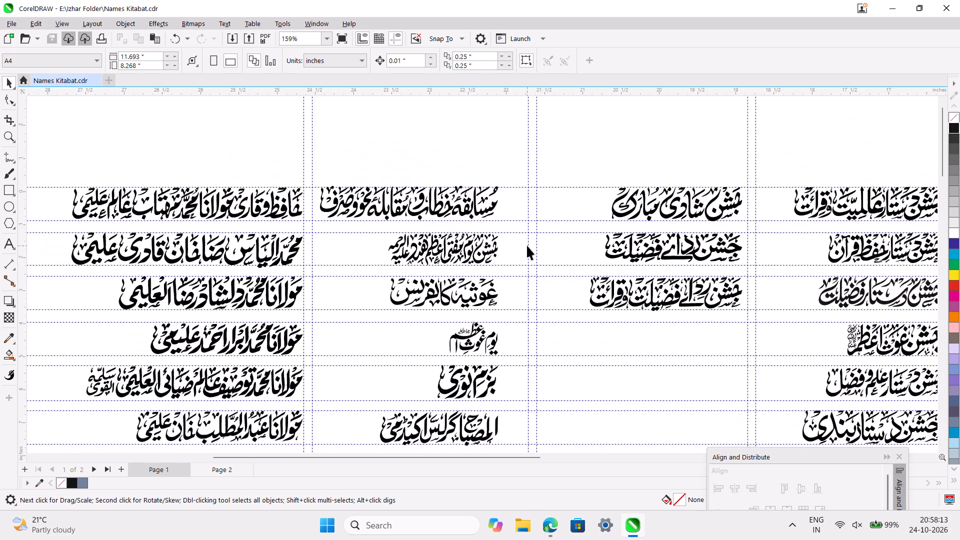
pyautogui.keyDown('ctrl'); pyautogui.scroll(-1, 527, 245); pyautogui.keyUp('ctrl')
pyautogui.scroll(-1, 507, 308)
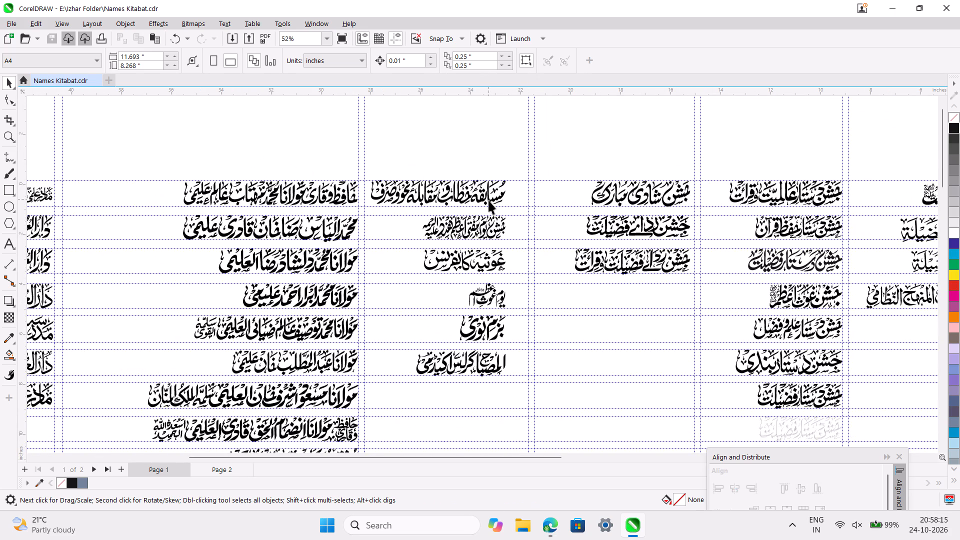
# Move the مسابقہ خطاب title about 0.7 inches right, to just inside its column's right guideline.
pyautogui.keyDown('ctrl'); pyautogui.scroll(7, 488, 200); pyautogui.keyUp('ctrl')
pyautogui.click(488, 194)
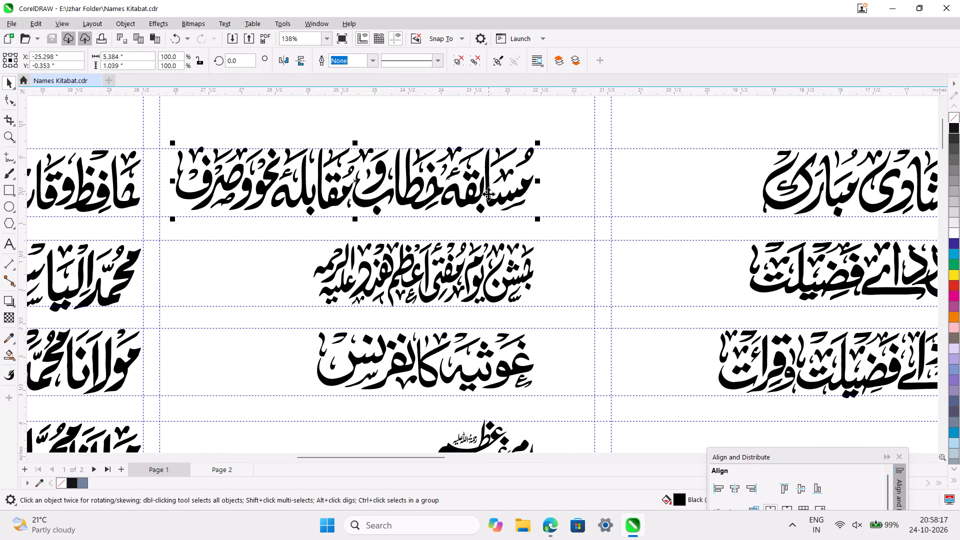
pyautogui.moveTo(488, 194); pyautogui.dragTo(530, 197)
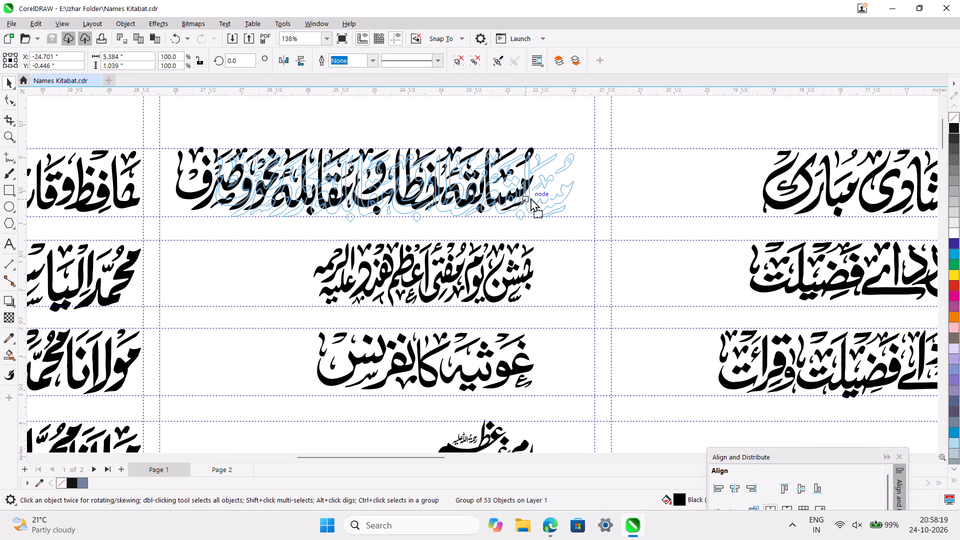
pyautogui.moveTo(530, 197); pyautogui.dragTo(533, 196)
# Align the right edges of the five titles below the مسابقہ خطاب line with that line.
pyautogui.keyDown('ctrl'); pyautogui.scroll(-7, 533, 196); pyautogui.keyUp('ctrl')
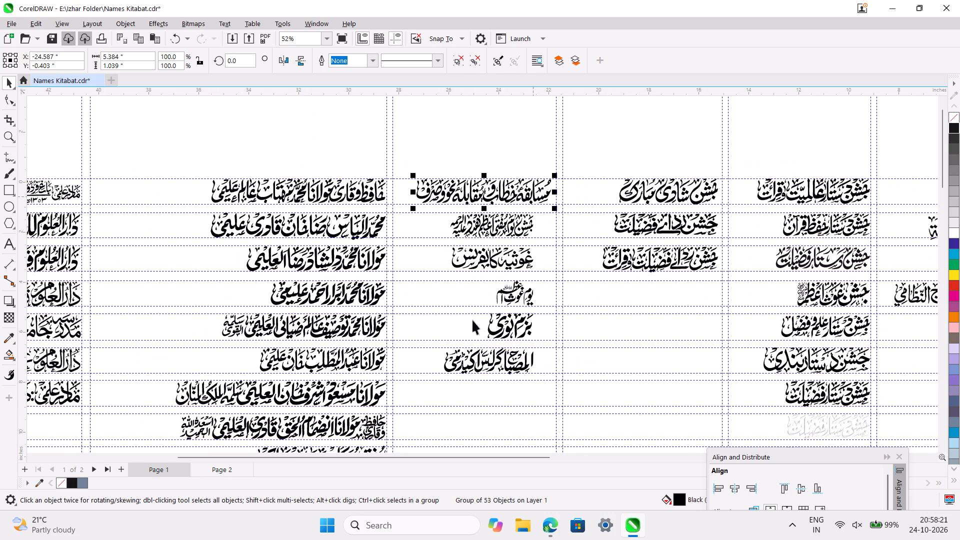
pyautogui.moveTo(407, 394); pyautogui.dragTo(578, 206)
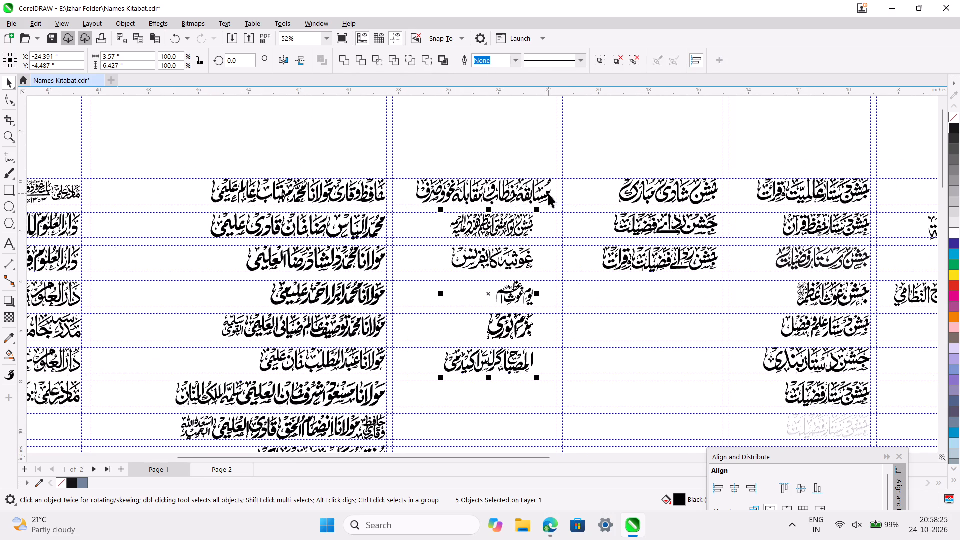
pyautogui.keyDown('shift'); pyautogui.click(548, 193); pyautogui.keyUp('shift')
pyautogui.press('r')
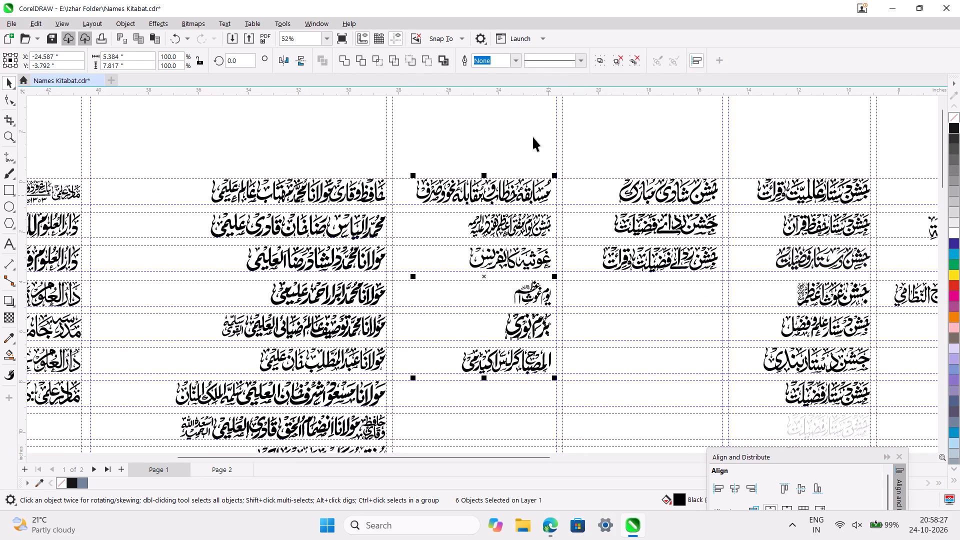
# Deselect the titles and save the Names Kitabat.cdr document.
pyautogui.click(533, 137)
pyautogui.hotkey('ctrl', 's')
# Look over the columns and lower rows of Page 1, then examine the isolated Maulana name line within its guidelines.
pyautogui.keyDown('ctrl'); pyautogui.scroll(-6, 533, 137); pyautogui.keyUp('ctrl')
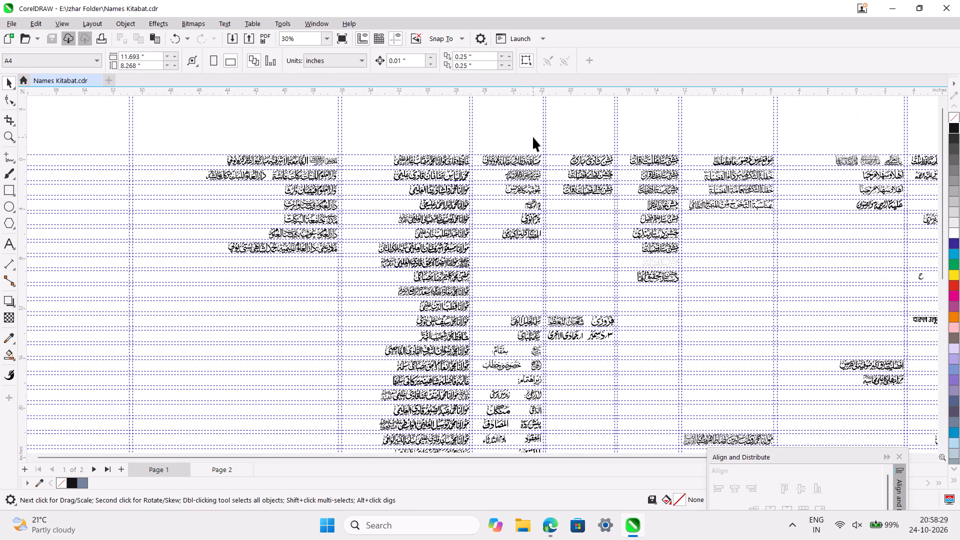
pyautogui.hscroll(-1, 533, 137)
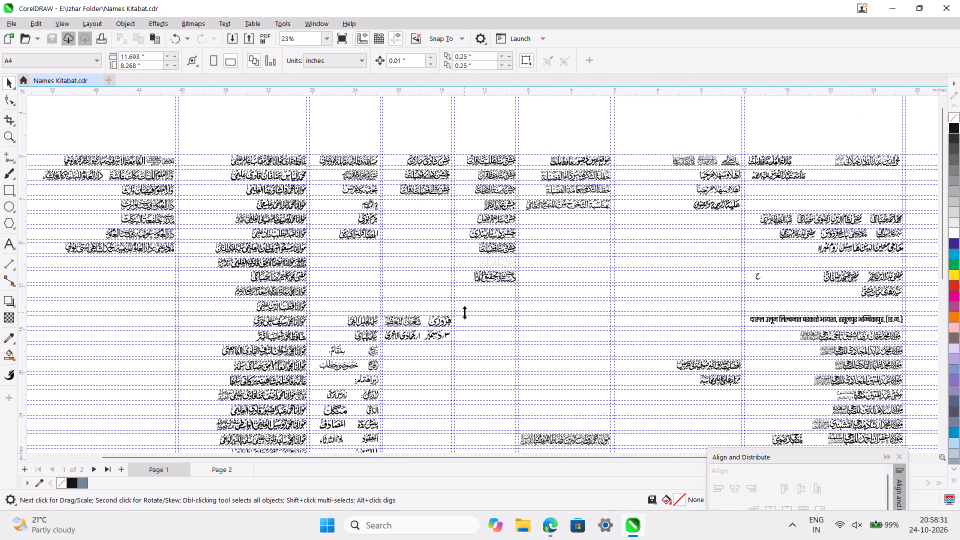
pyautogui.scroll(-2, 460, 347)
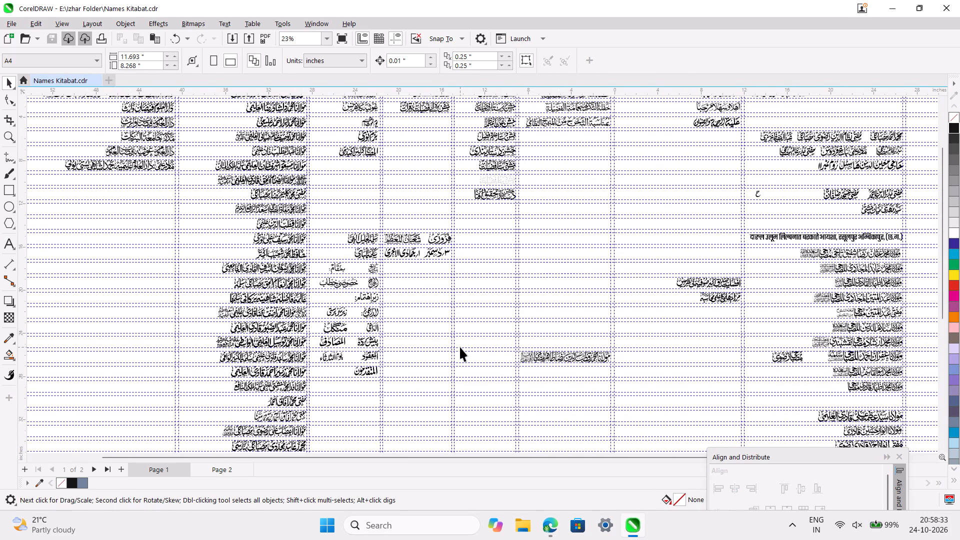
pyautogui.keyDown('ctrl'); pyautogui.scroll(-2, 460, 347); pyautogui.keyUp('ctrl')
pyautogui.scroll(-1, 460, 347)
pyautogui.keyDown('ctrl'); pyautogui.scroll(7, 531, 331); pyautogui.keyUp('ctrl')
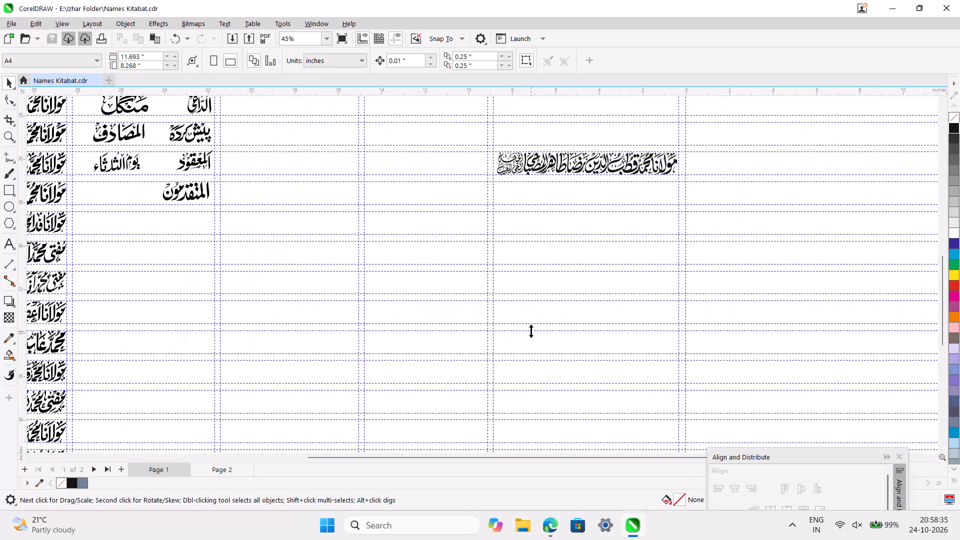
pyautogui.scroll(1, 531, 331)
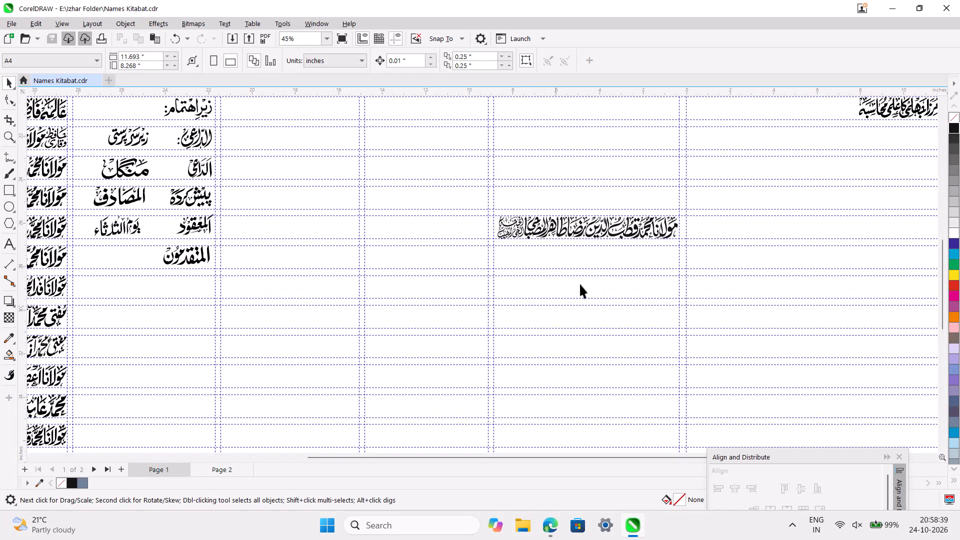
pyautogui.keyDown('ctrl'); pyautogui.scroll(9, 664, 231); pyautogui.keyUp('ctrl')
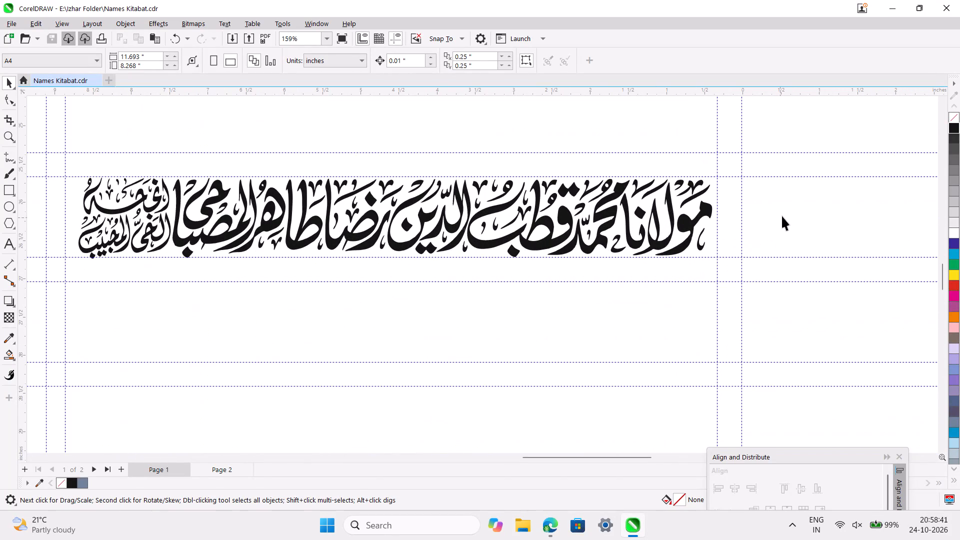
pyautogui.click(782, 216)
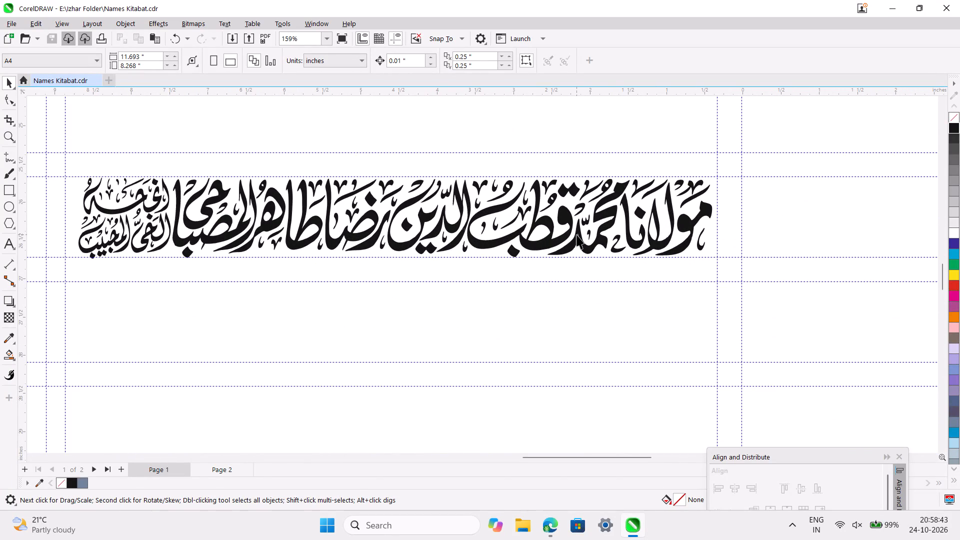
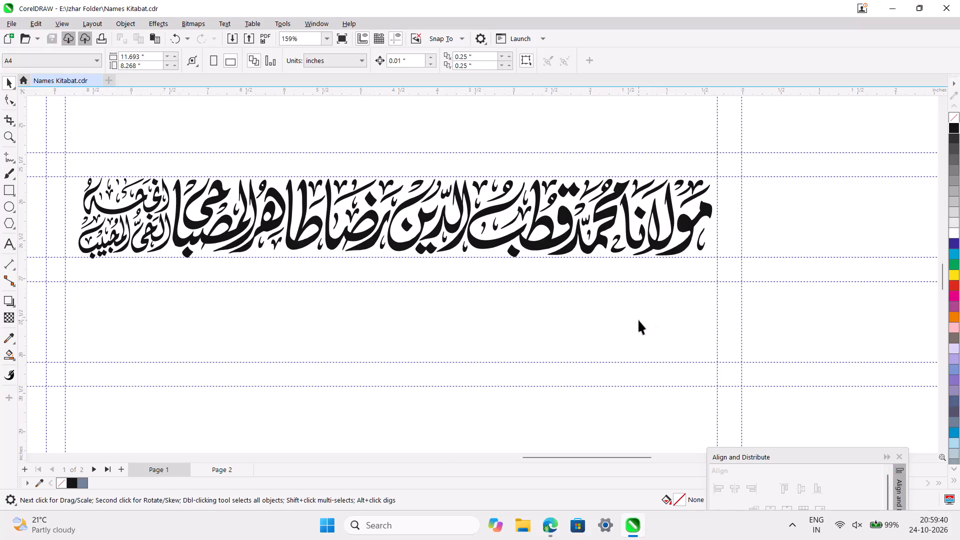
# Examine how the isolated Maulana name line sits within its row and column guidelines.
pyautogui.keyDown('ctrl'); pyautogui.scroll(-5, 638, 320); pyautogui.keyUp('ctrl')
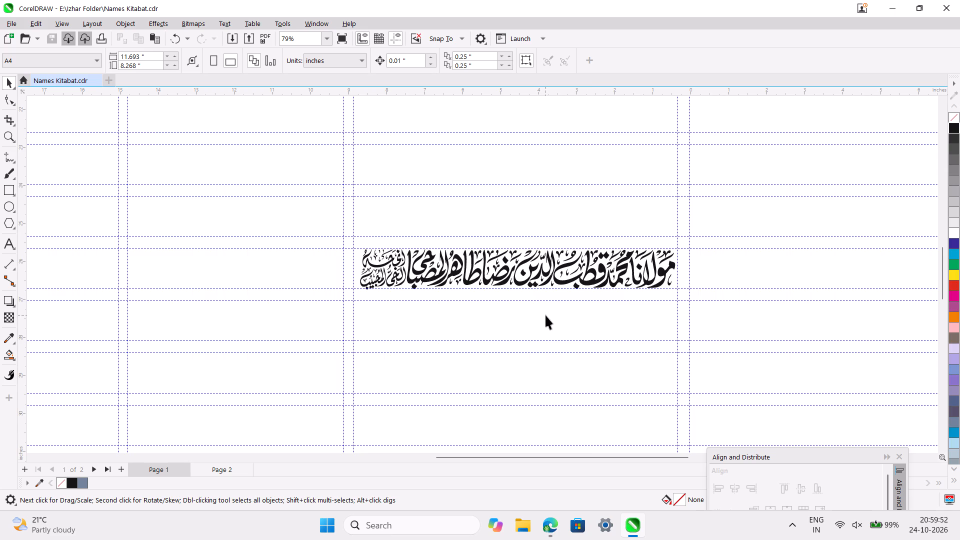
pyautogui.keyDown('ctrl'); pyautogui.scroll(7, 545, 315); pyautogui.keyUp('ctrl')
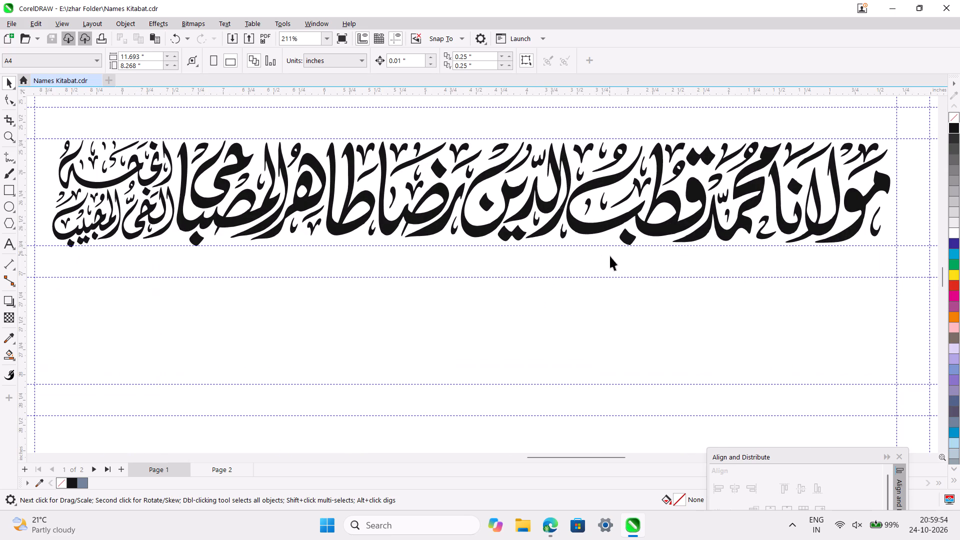
pyautogui.keyDown('ctrl'); pyautogui.scroll(-3, 547, 299); pyautogui.keyUp('ctrl')
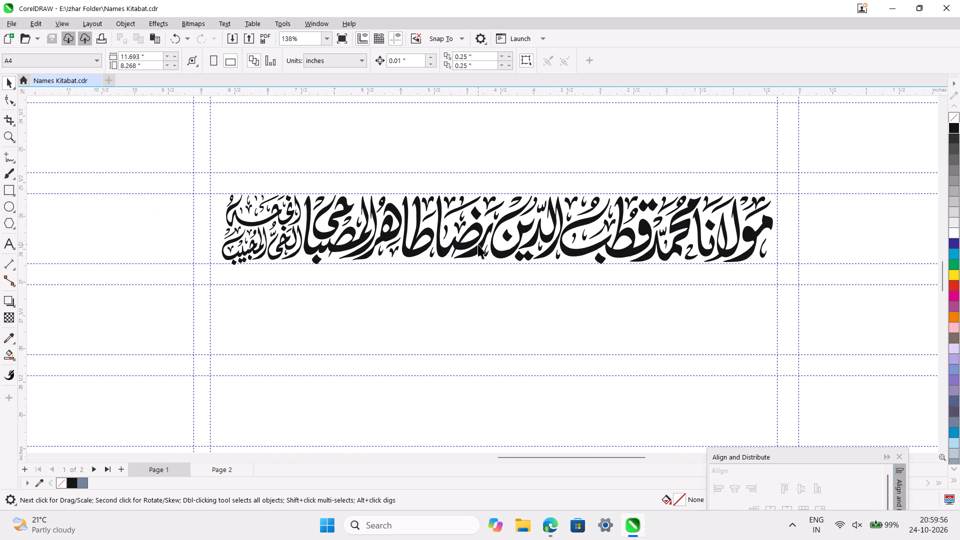
pyautogui.click(478, 244)
pyautogui.click(602, 132)
pyautogui.keyDown('ctrl'); pyautogui.scroll(-9, 426, 245); pyautogui.keyUp('ctrl')
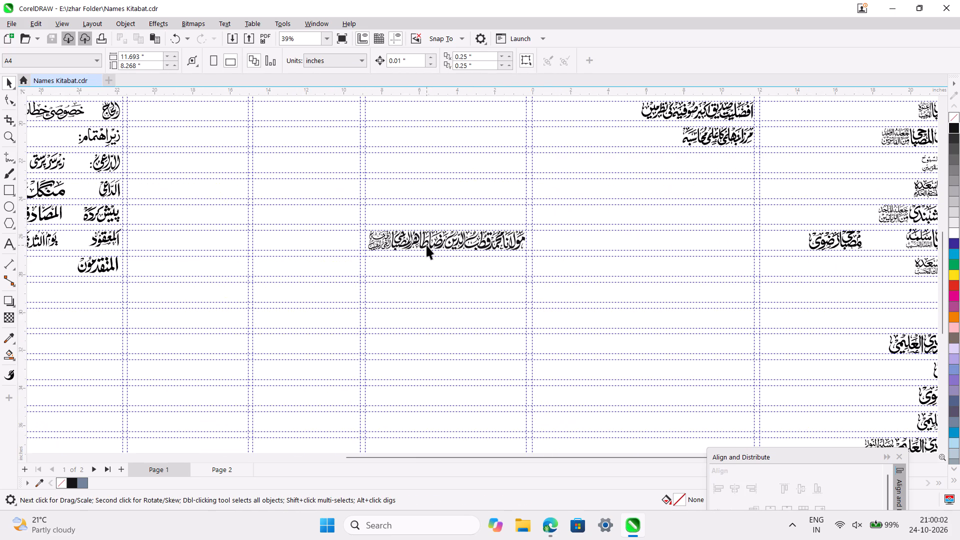
pyautogui.keyDown('ctrl'); pyautogui.scroll(8, 426, 245); pyautogui.keyUp('ctrl')
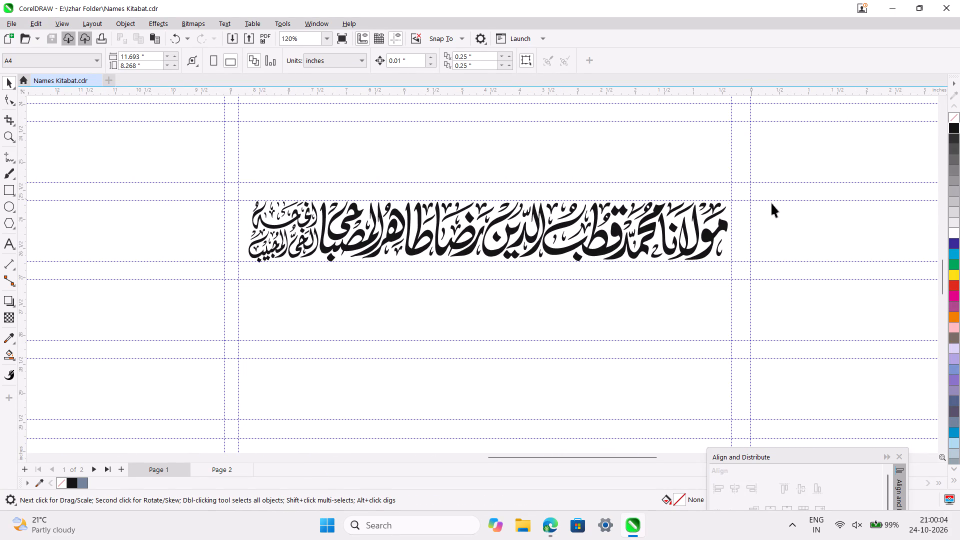
pyautogui.keyDown('ctrl'); pyautogui.scroll(3, 565, 289); pyautogui.keyUp('ctrl')
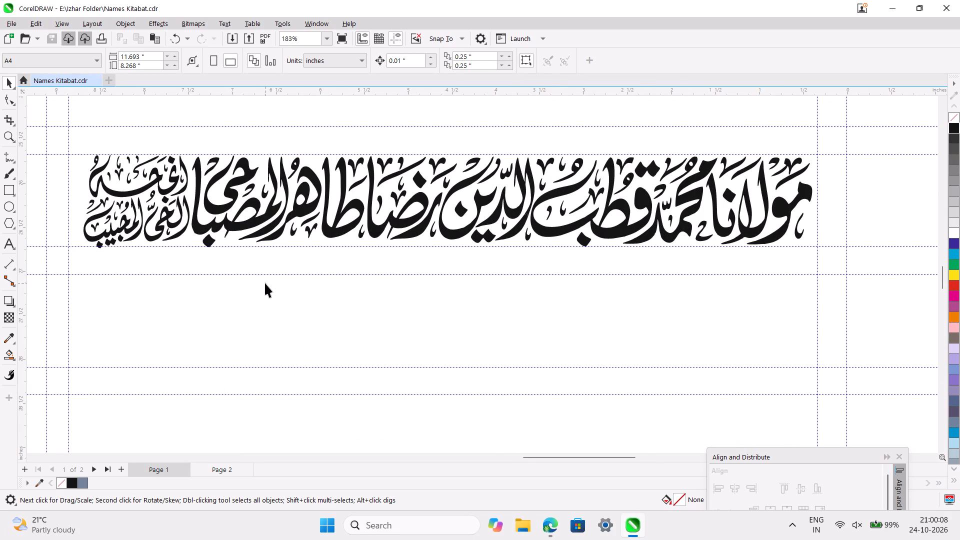
pyautogui.keyDown('ctrl'); pyautogui.scroll(-3, 265, 283); pyautogui.keyUp('ctrl')
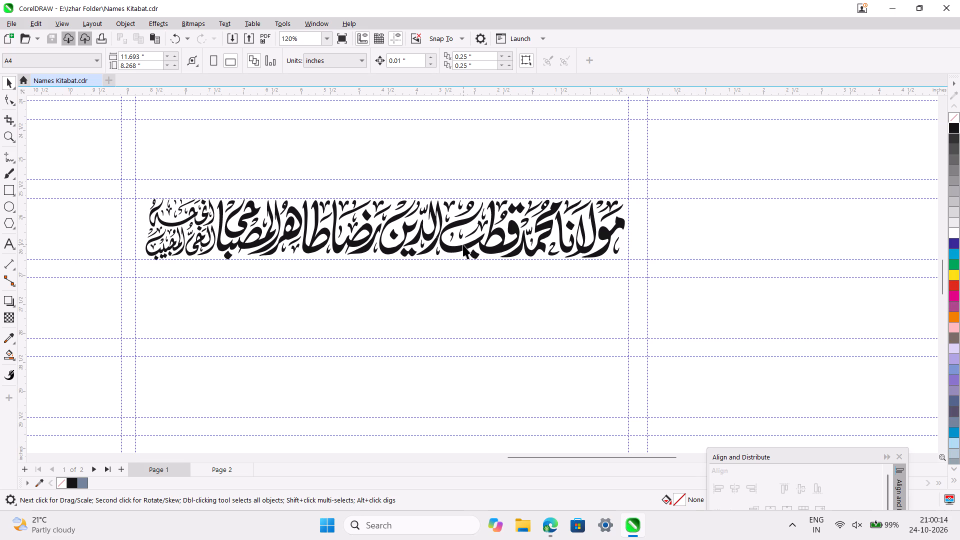
pyautogui.click(318, 248)
pyautogui.click(454, 311)
pyautogui.keyDown('ctrl'); pyautogui.scroll(-7, 266, 282); pyautogui.keyUp('ctrl')
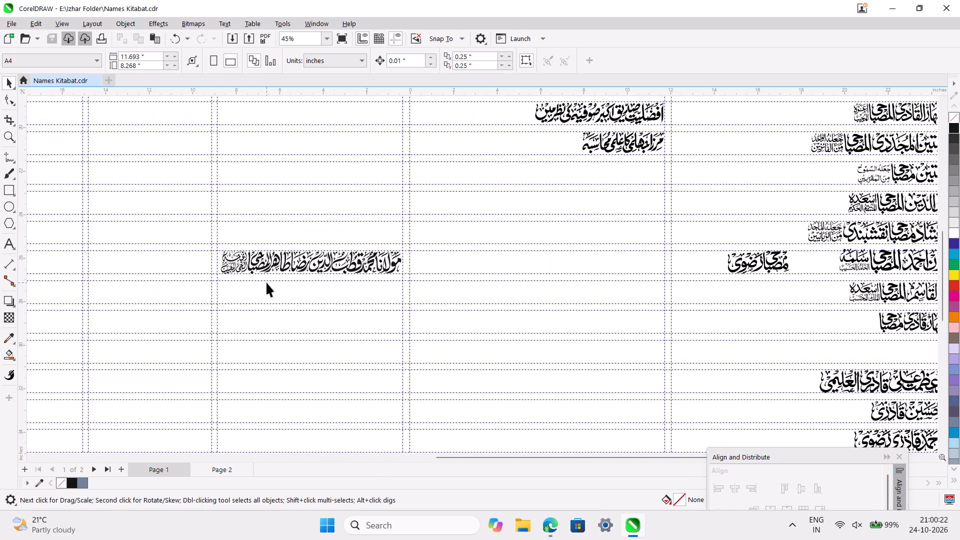
# Look over the name, institution and event title columns of Page 1 for entries placed in the wrong column.
pyautogui.keyDown('ctrl'); pyautogui.scroll(-3, 266, 282); pyautogui.keyUp('ctrl')
pyautogui.hscroll(7, 437, 323)
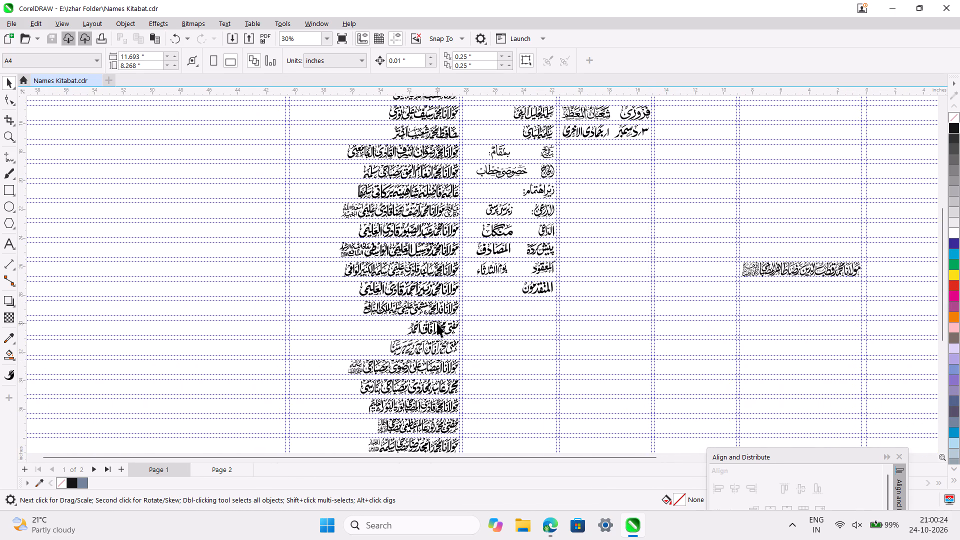
pyautogui.scroll(6, 375, 331)
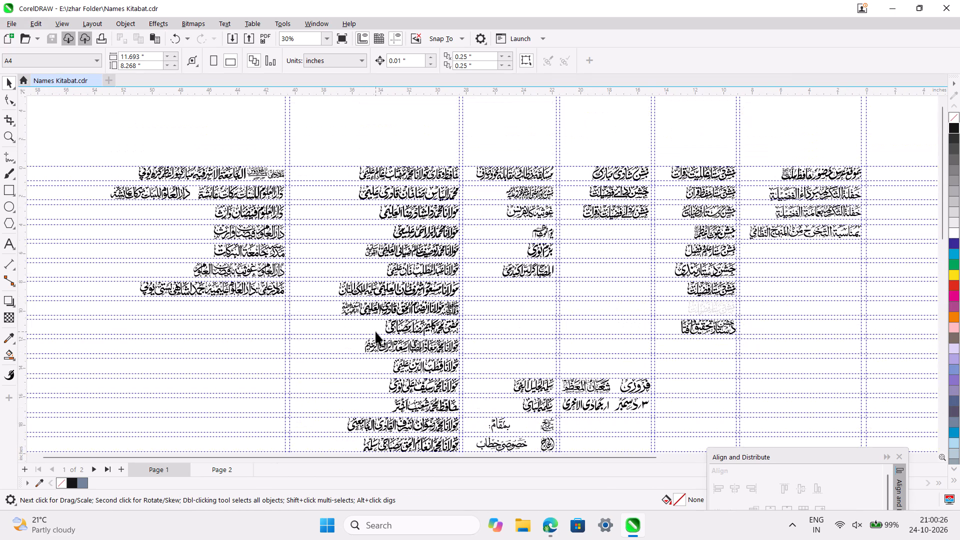
pyautogui.scroll(-4, 375, 331)
pyautogui.keyDown('ctrl'); pyautogui.scroll(-6, 375, 331); pyautogui.keyUp('ctrl')
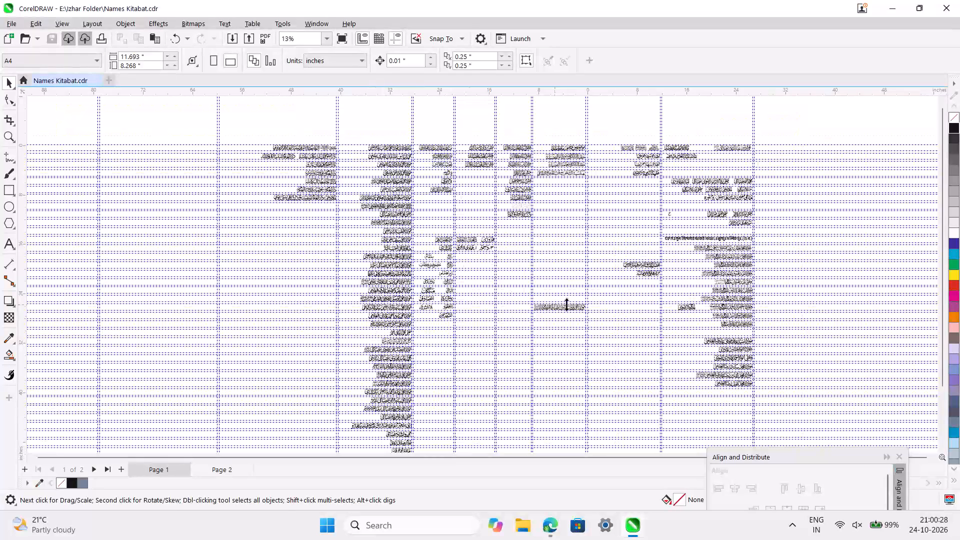
pyautogui.scroll(-4, 573, 305)
pyautogui.keyDown('ctrl'); pyautogui.scroll(7, 404, 286); pyautogui.keyUp('ctrl')
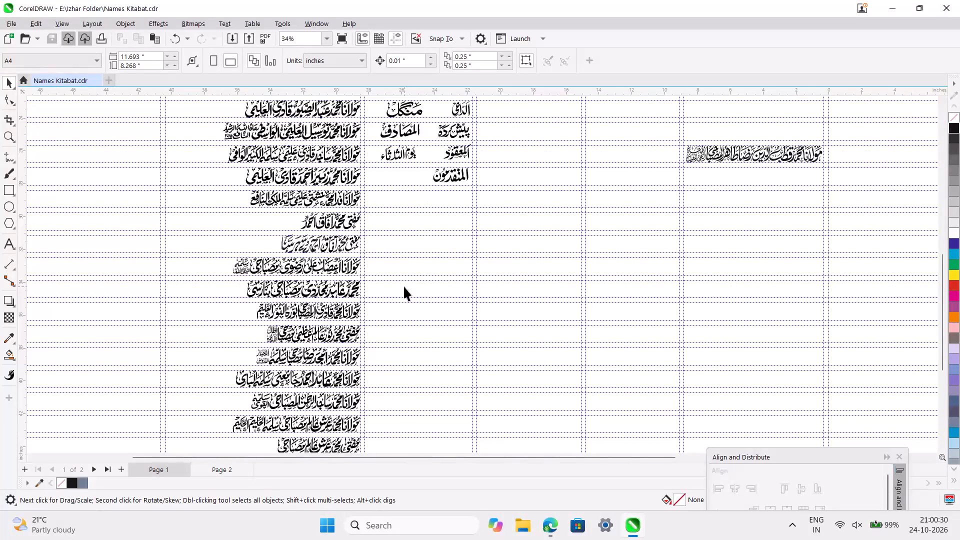
pyautogui.scroll(7, 404, 286)
pyautogui.hscroll(4, 404, 286)
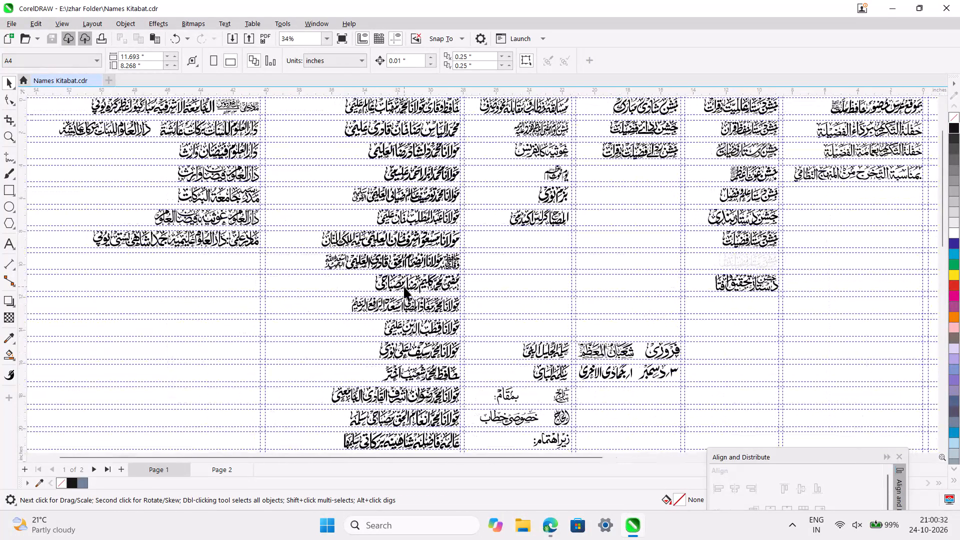
pyautogui.hscroll(1, 404, 286)
pyautogui.scroll(1, 404, 286)
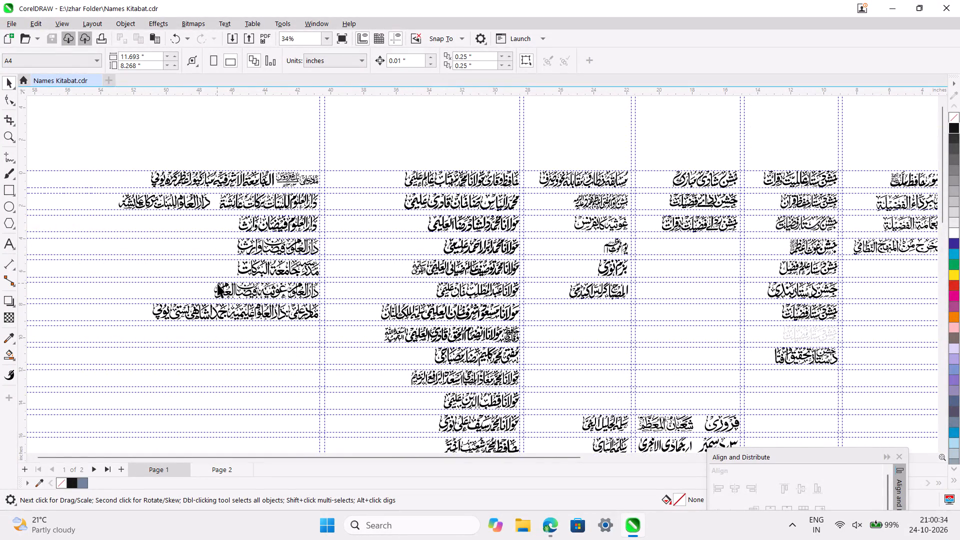
pyautogui.hscroll(-2, 217, 283)
pyautogui.scroll(-5, 217, 283)
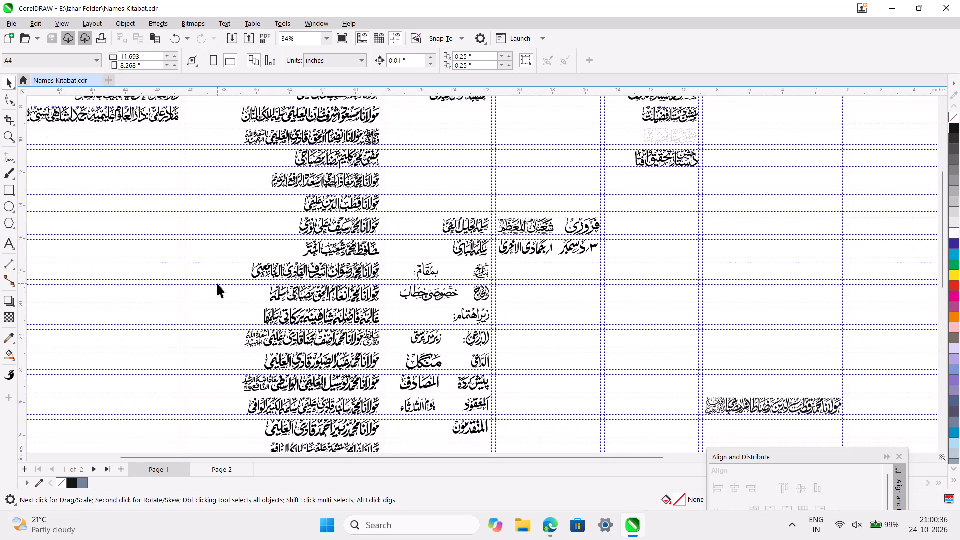
pyautogui.scroll(-3, 275, 263)
pyautogui.scroll(6, 275, 263)
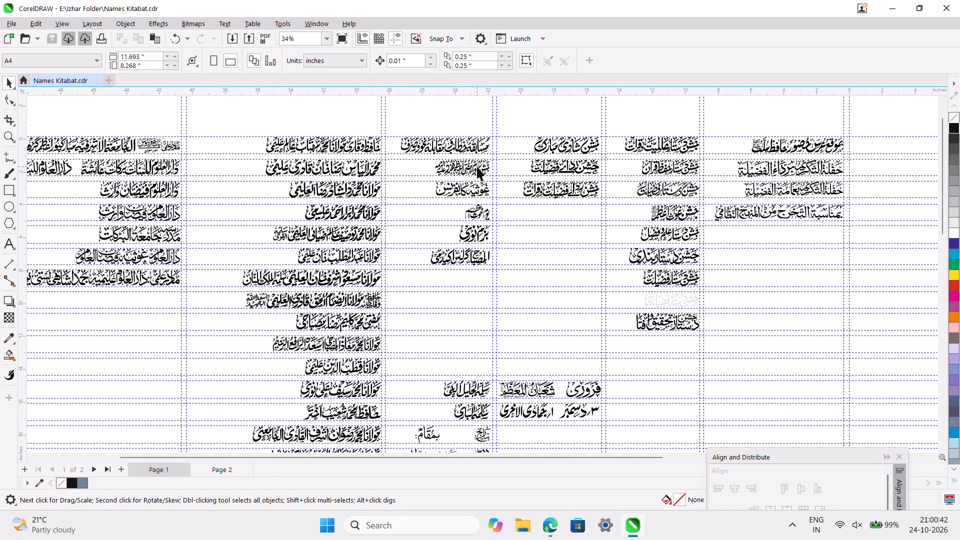
pyautogui.keyDown('ctrl'); pyautogui.scroll(3, 477, 166); pyautogui.keyUp('ctrl')
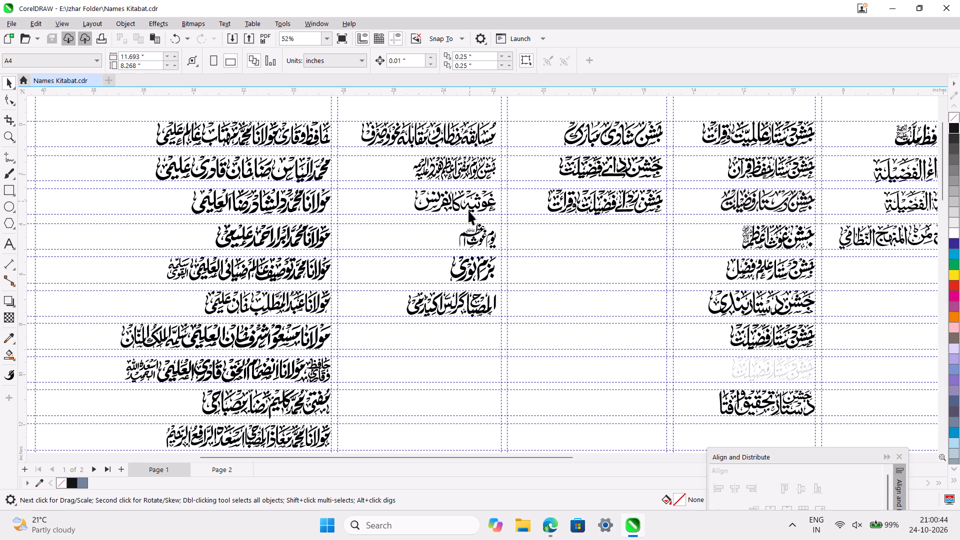
pyautogui.scroll(-1, 488, 231)
pyautogui.hscroll(-1, 457, 277)
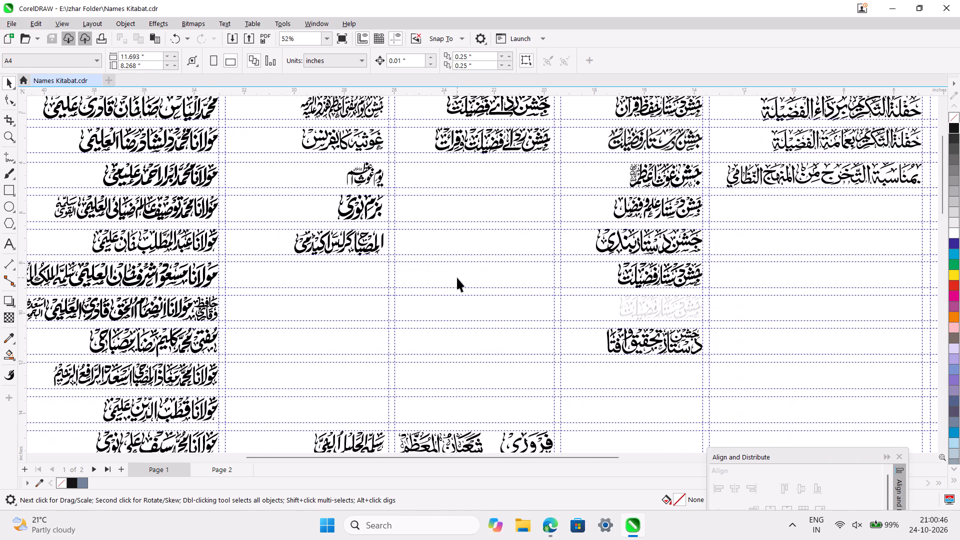
# Move the المصباح گرلس اکیڈمی title from the event titles into the empty row below مادر علمی in the institutions column.
pyautogui.keyDown('ctrl'); pyautogui.scroll(-3, 457, 277); pyautogui.keyUp('ctrl')
pyautogui.hscroll(3, 457, 277)
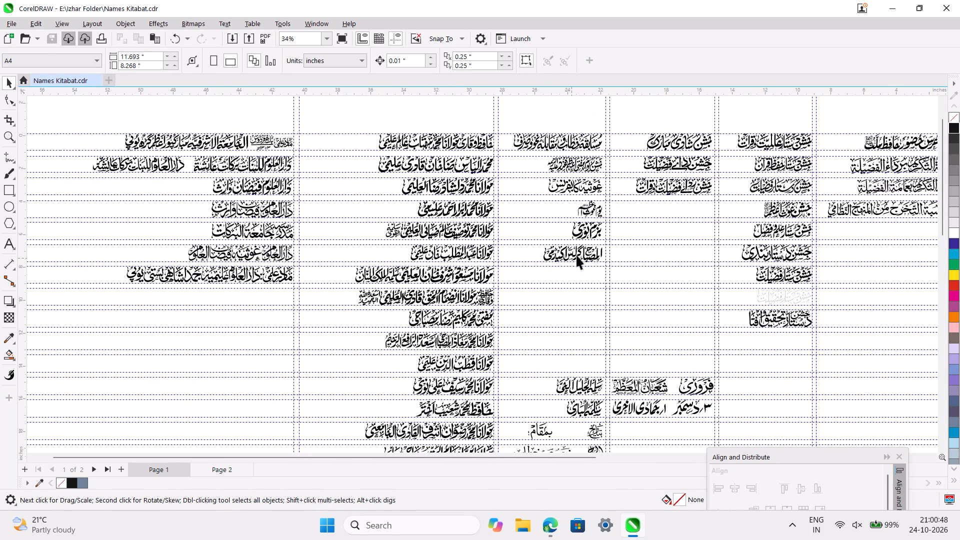
pyautogui.click(579, 252)
pyautogui.moveTo(579, 252); pyautogui.dragTo(228, 295)
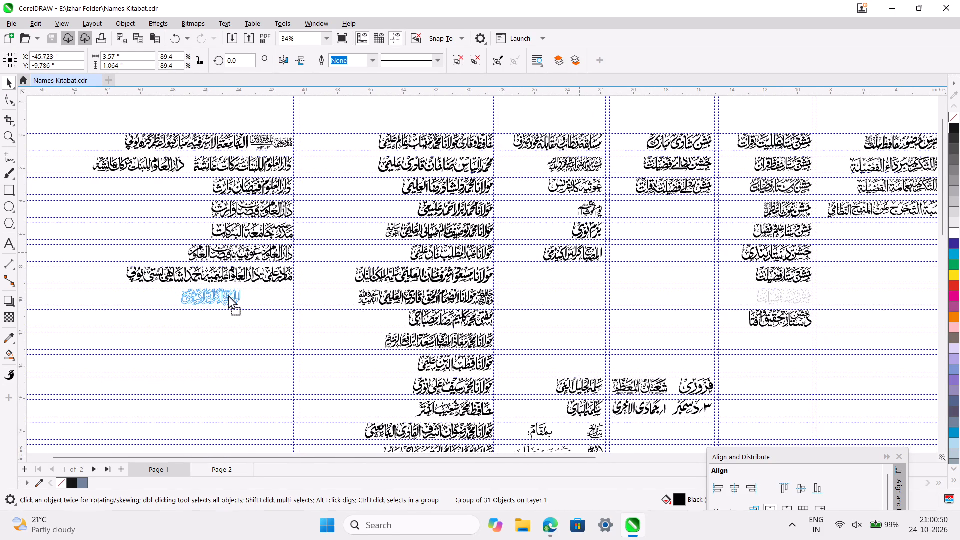
pyautogui.moveTo(228, 295); pyautogui.dragTo(269, 293)
pyautogui.keyDown('ctrl'); pyautogui.scroll(7, 269, 293); pyautogui.keyUp('ctrl')
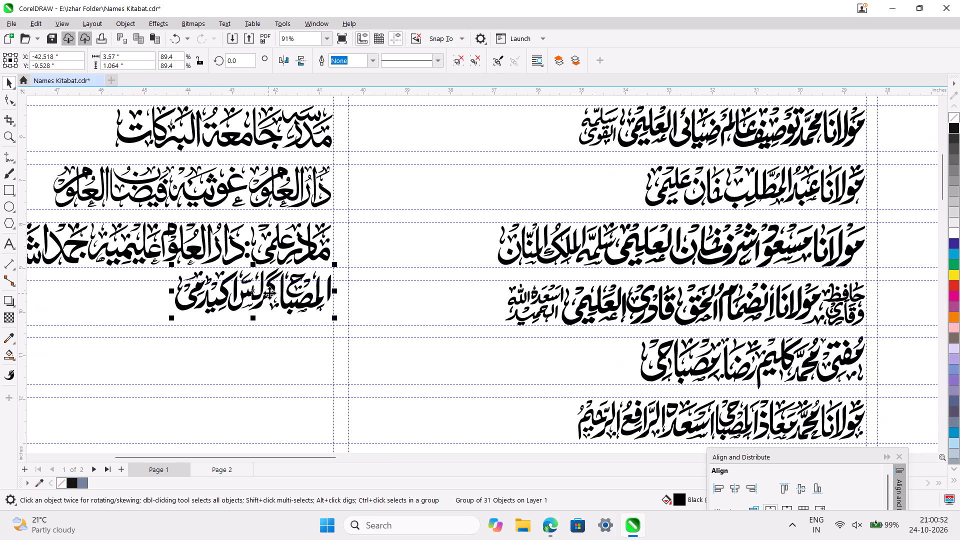
pyautogui.moveTo(269, 293); pyautogui.dragTo(261, 302)
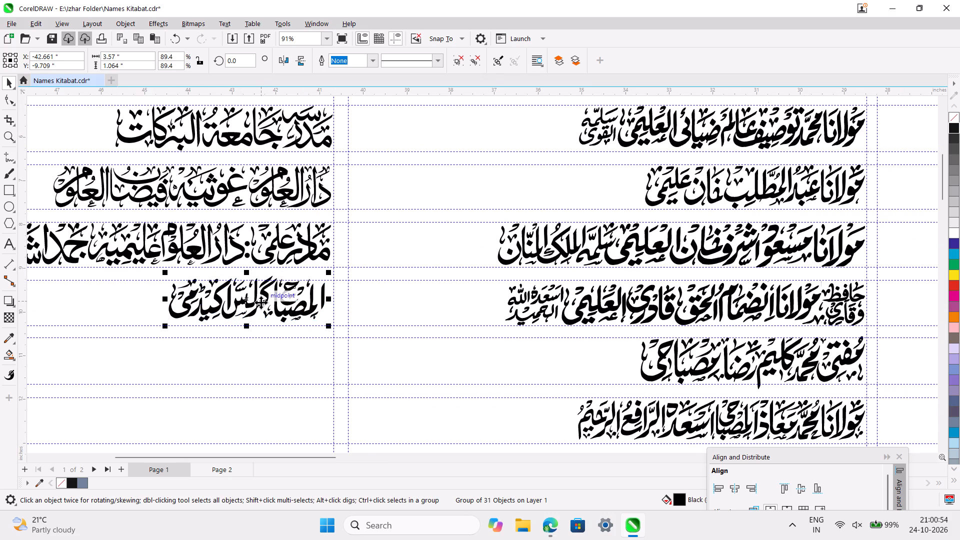
# Align the right edge of the المصباح گرلس اکیڈمی title with the مادر علمی line above it.
pyautogui.keyDown('shift'); pyautogui.click(314, 249); pyautogui.keyUp('shift')
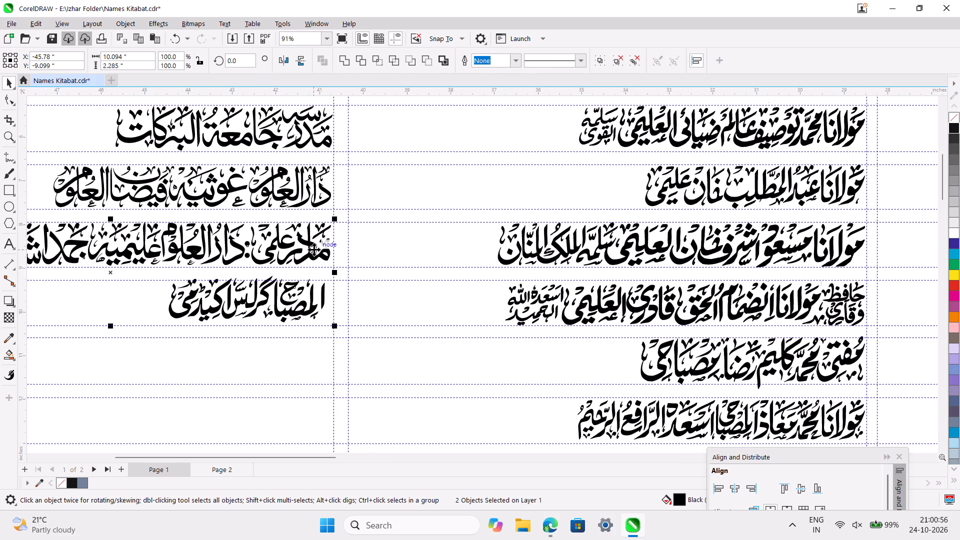
pyautogui.press('r')
pyautogui.click(372, 295)
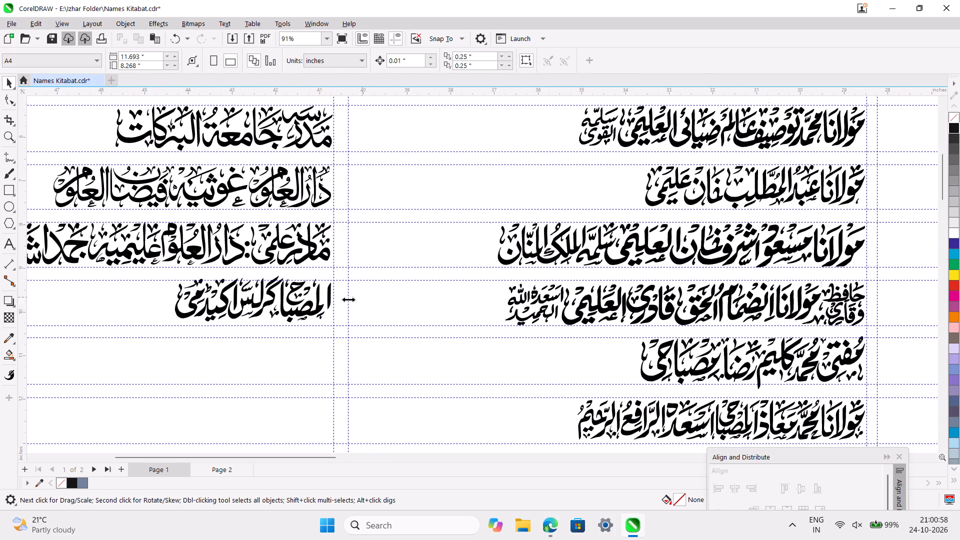
# Nudge the المصباح گرلس اکیڈمی title down about 0.1 inches within its guideline row.
pyautogui.click(313, 306)
pyautogui.press('Down')
pyautogui.press('Down')
pyautogui.press('Down')
pyautogui.press('Down')
pyautogui.press('Down')
pyautogui.press('Down')
pyautogui.press('Down')
pyautogui.press('Down')
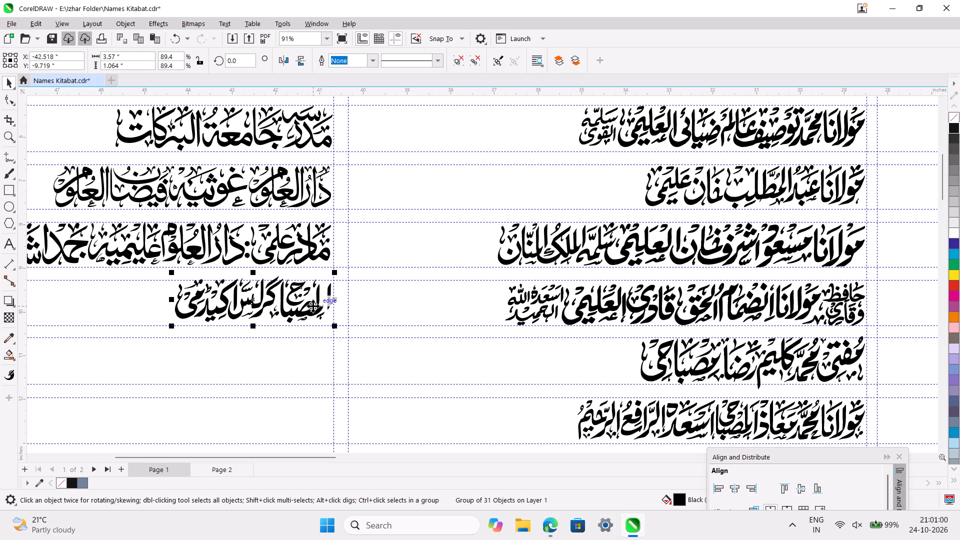
pyautogui.press('Down')
pyautogui.press('Down')
pyautogui.click(395, 302)
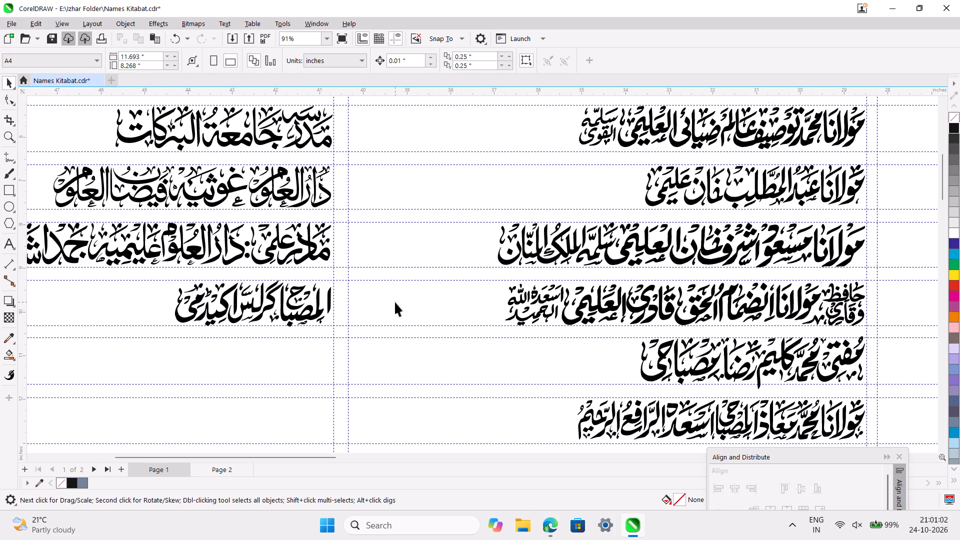
# Save the Names Kitabat.cdr document.
pyautogui.hotkey('ctrl', 's')
# Look over the upper rows of the event title columns and the neighbouring columns on Page 1.
pyautogui.keyDown('ctrl'); pyautogui.scroll(-7, 395, 302); pyautogui.keyUp('ctrl')
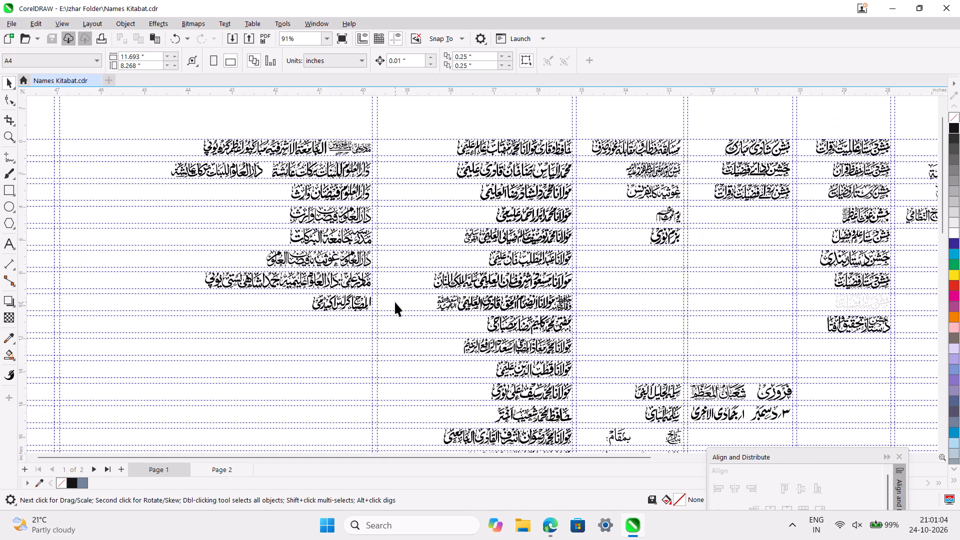
pyautogui.keyDown('ctrl'); pyautogui.scroll(-2, 395, 302); pyautogui.keyUp('ctrl')
pyautogui.hscroll(-1, 395, 302)
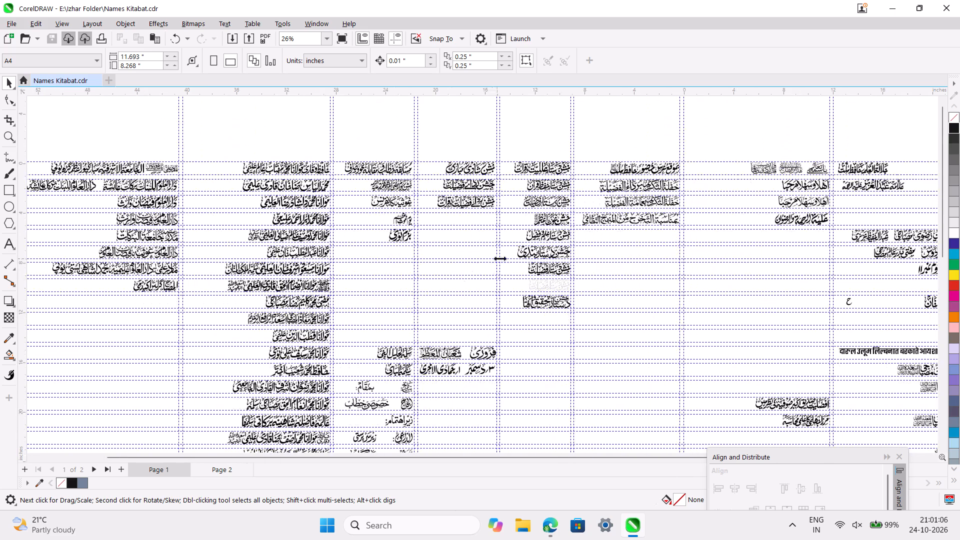
pyautogui.keyDown('ctrl'); pyautogui.scroll(6, 500, 258); pyautogui.keyUp('ctrl')
pyautogui.keyDown('ctrl'); pyautogui.scroll(3, 465, 182); pyautogui.keyUp('ctrl')
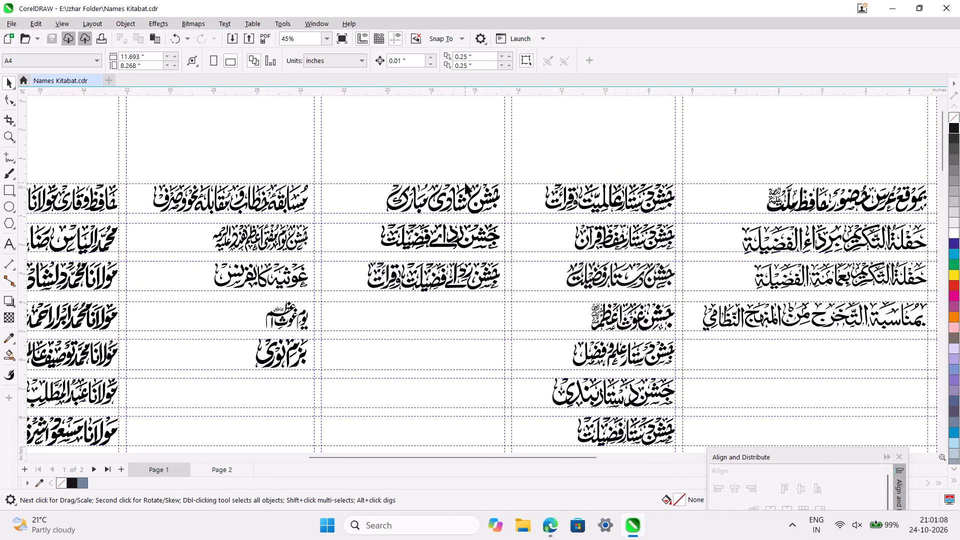
pyautogui.keyDown('ctrl'); pyautogui.scroll(1, 465, 182); pyautogui.keyUp('ctrl')
pyautogui.keyDown('ctrl'); pyautogui.scroll(-2, 465, 182); pyautogui.keyUp('ctrl')
pyautogui.hscroll(-1, 465, 182)
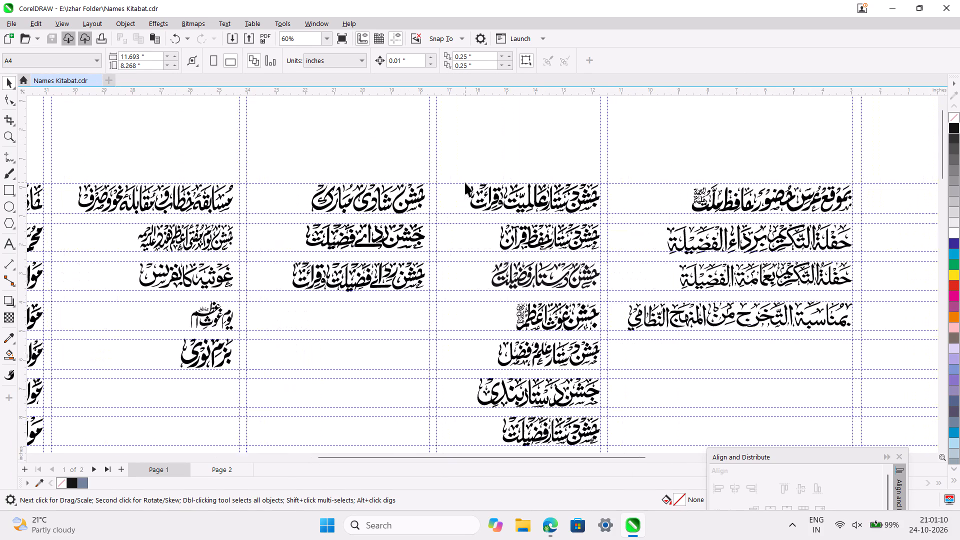
pyautogui.hscroll(-1, 465, 182)
pyautogui.scroll(-1, 535, 198)
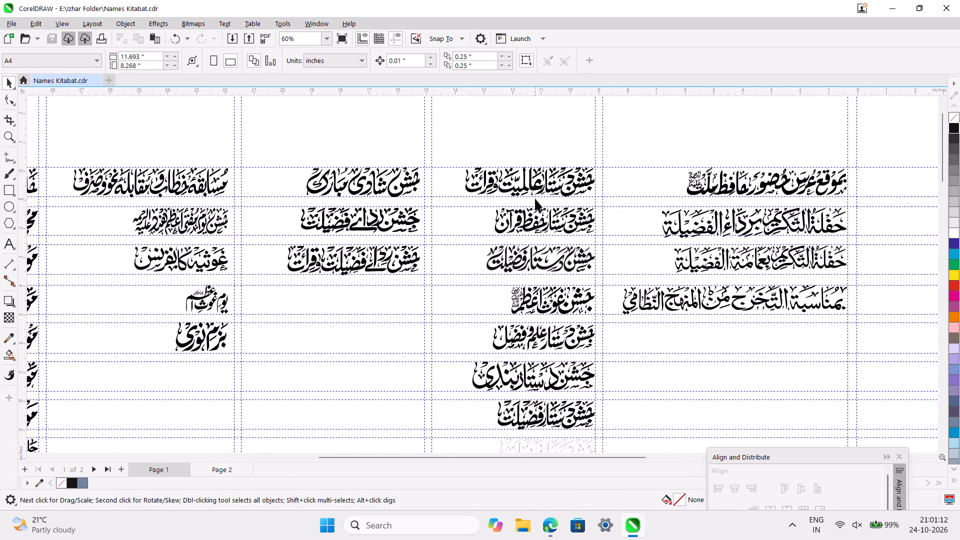
pyautogui.hscroll(-4, 535, 198)
pyautogui.hscroll(4, 535, 198)
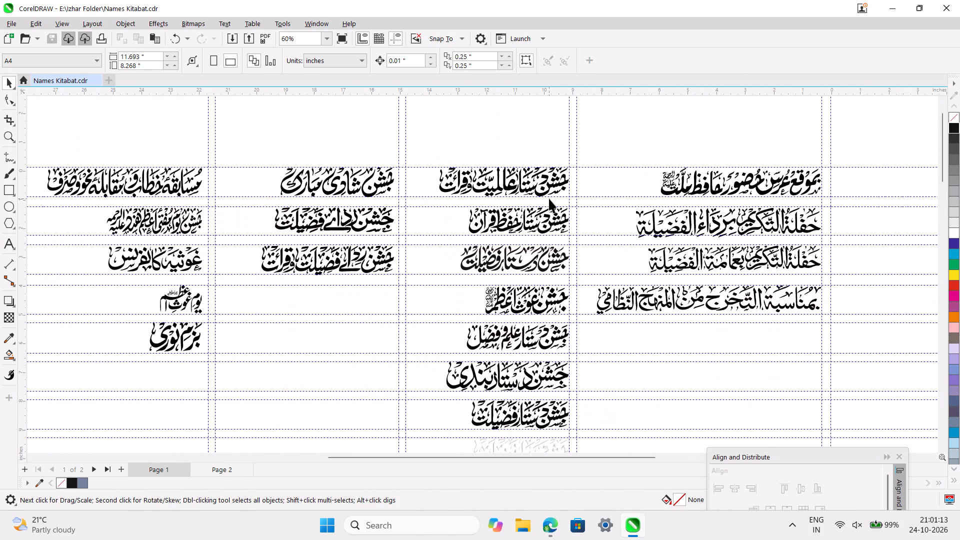
pyautogui.keyDown('ctrl'); pyautogui.scroll(-3, 549, 198); pyautogui.keyUp('ctrl')
pyautogui.hscroll(-2, 549, 198)
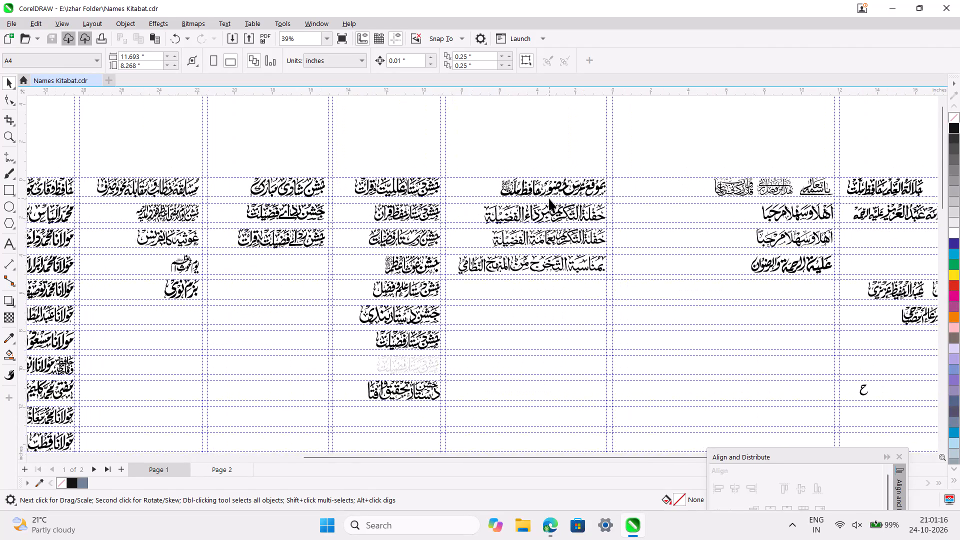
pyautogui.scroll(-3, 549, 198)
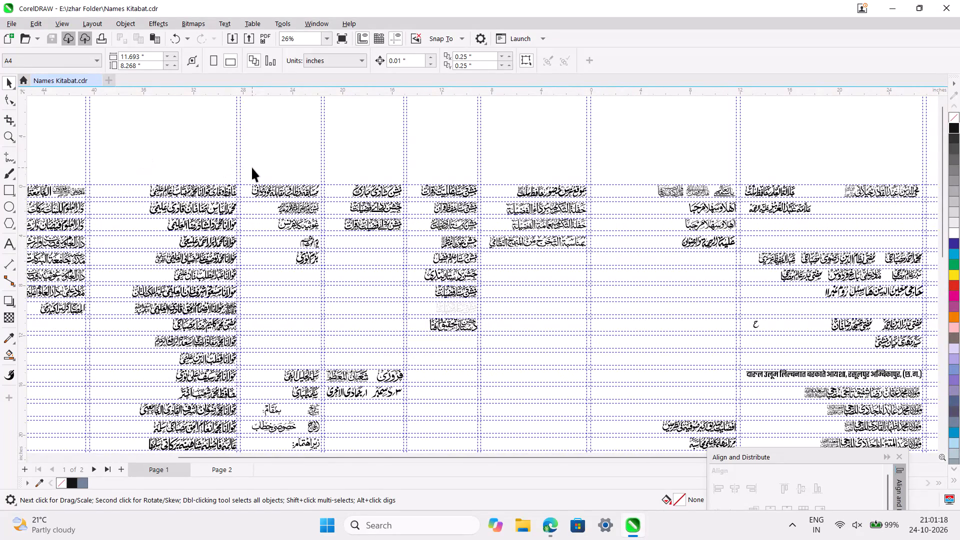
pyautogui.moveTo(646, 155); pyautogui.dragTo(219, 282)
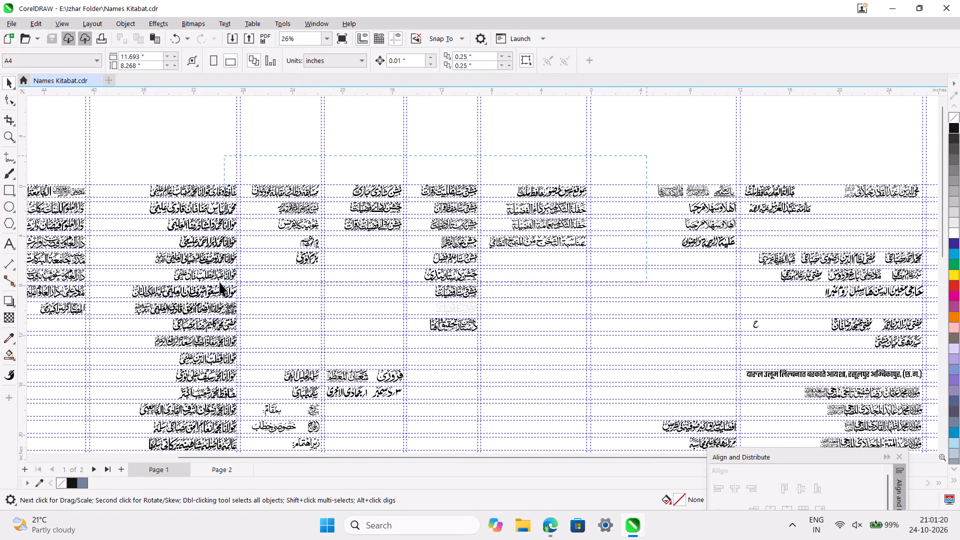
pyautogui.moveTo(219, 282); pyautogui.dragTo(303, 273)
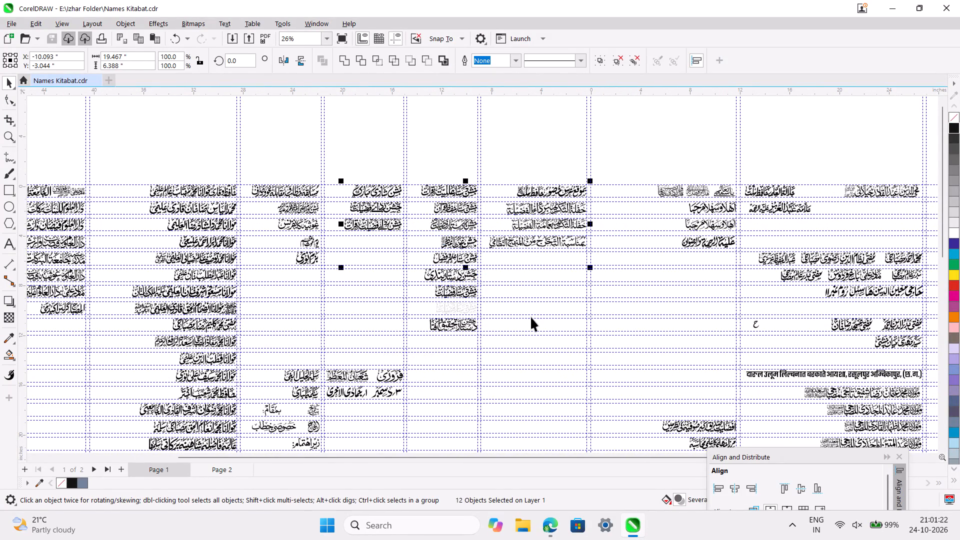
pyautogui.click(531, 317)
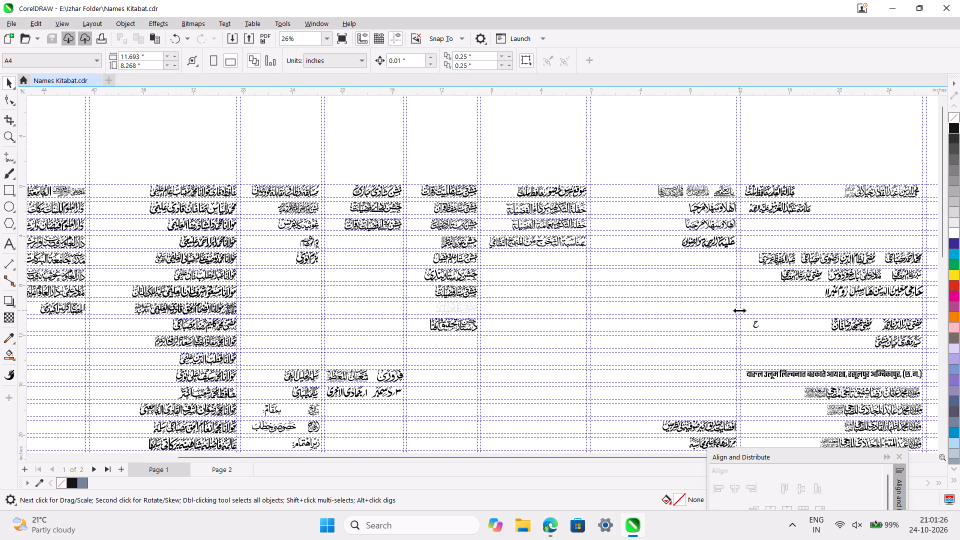
# Look over the upper rows of the Arabic phrase columns and the neighbouring scholar name column on Page 1.
pyautogui.hscroll(-2, 739, 310)
pyautogui.keyDown('ctrl'); pyautogui.scroll(4, 648, 268); pyautogui.keyUp('ctrl')
pyautogui.scroll(3, 648, 268)
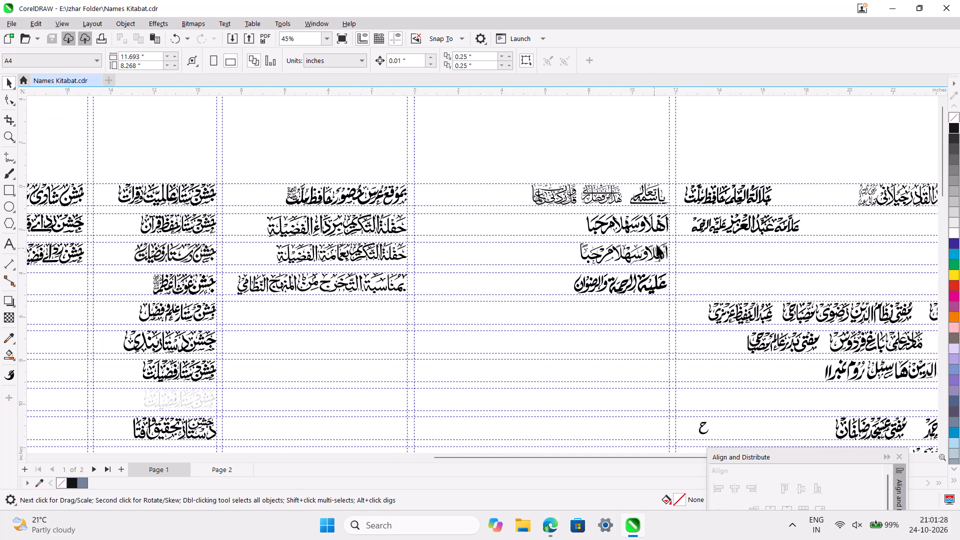
pyautogui.hscroll(-3, 661, 235)
pyautogui.scroll(-1, 762, 277)
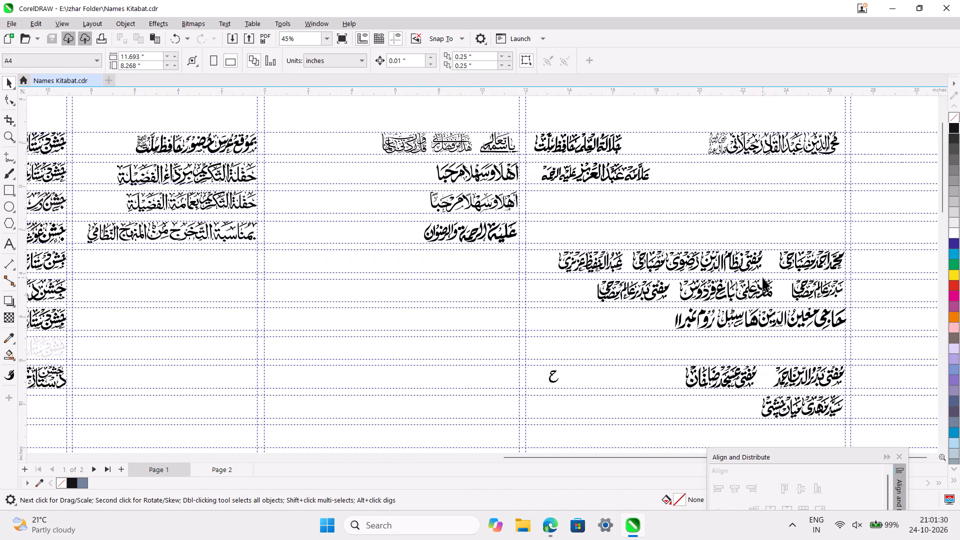
pyautogui.scroll(-1, 762, 277)
pyautogui.scroll(1, 722, 258)
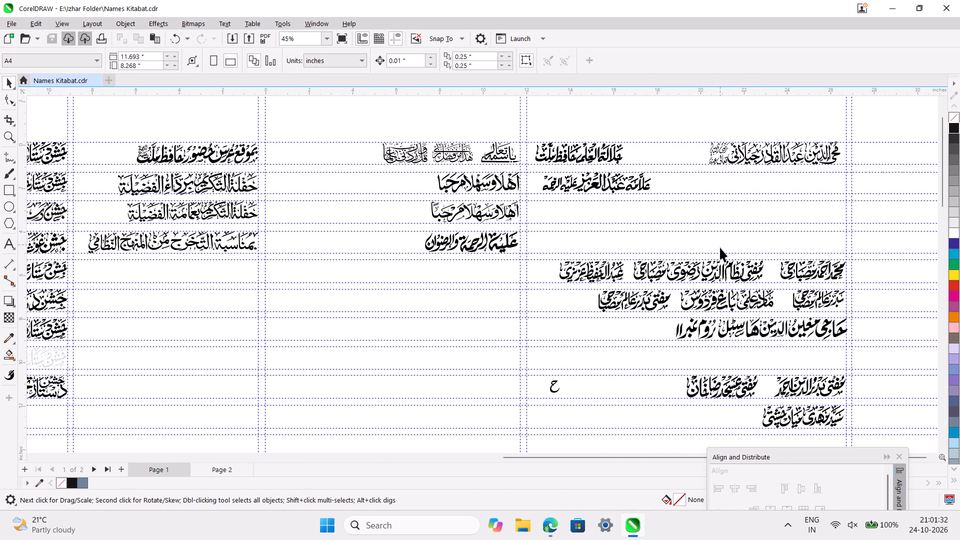
pyautogui.hscroll(1, 720, 247)
pyautogui.scroll(-2, 720, 247)
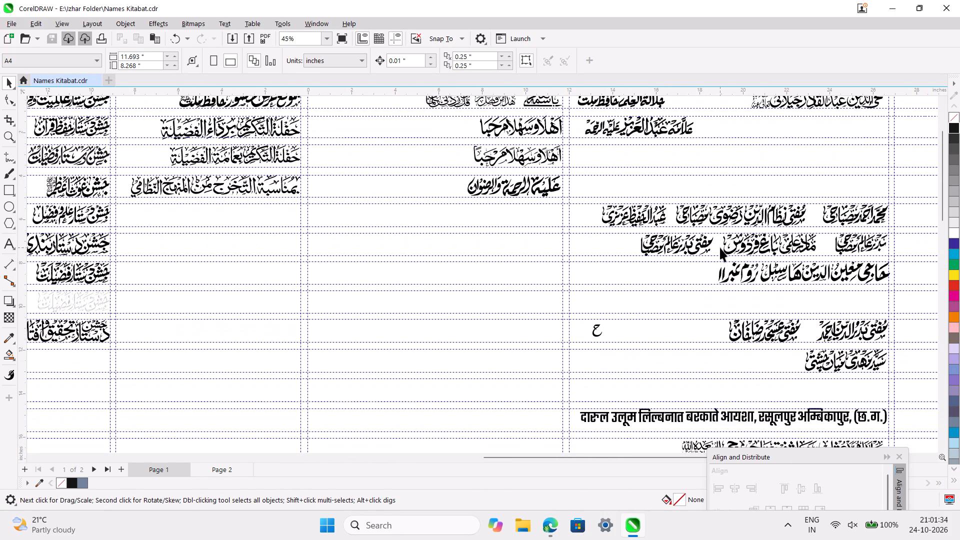
pyautogui.scroll(-1, 800, 269)
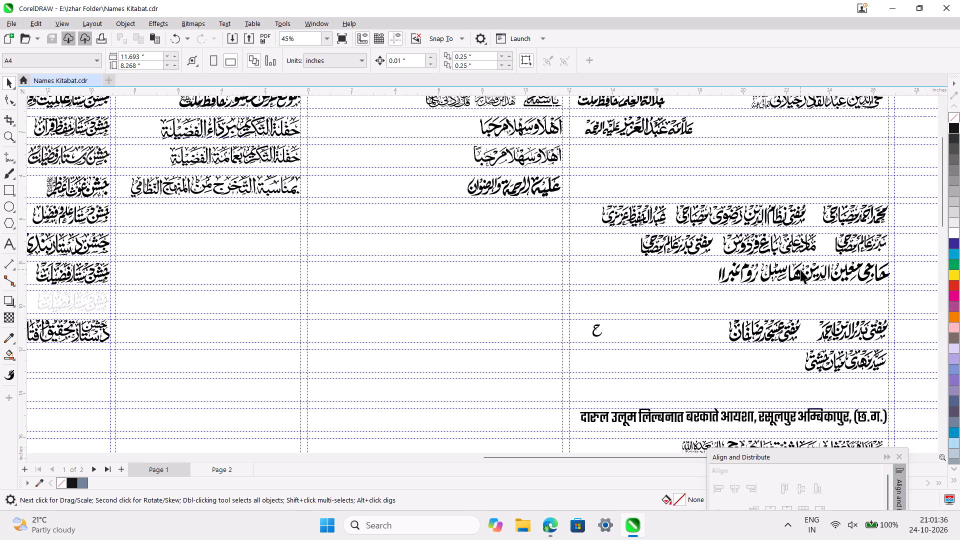
# Examine the مولانا names in the lower rows of the scholar name column, down to its last entry.
pyautogui.scroll(-1, 800, 269)
pyautogui.scroll(-4, 736, 319)
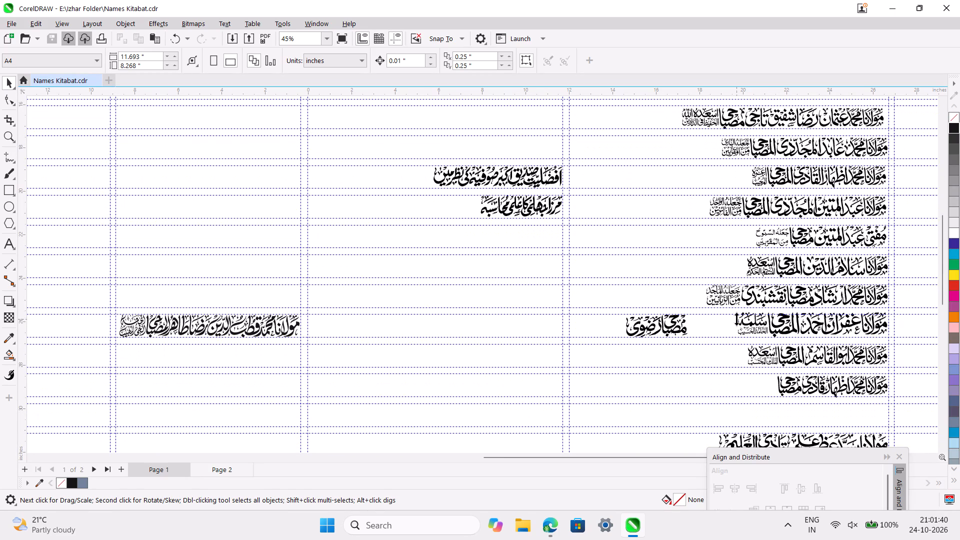
pyautogui.scroll(2, 736, 319)
pyautogui.scroll(-4, 736, 319)
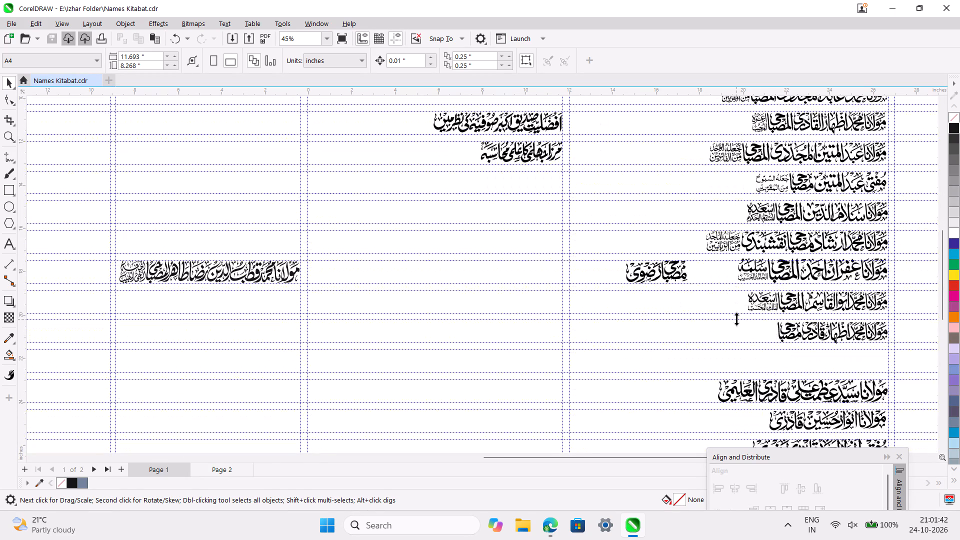
pyautogui.scroll(-3, 783, 373)
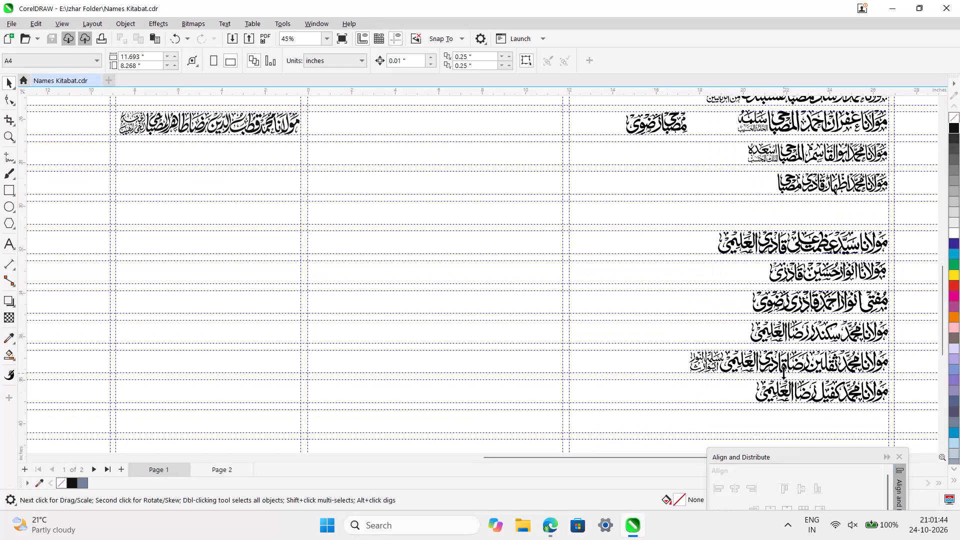
pyautogui.keyDown('ctrl'); pyautogui.scroll(-3, 783, 373); pyautogui.keyUp('ctrl')
pyautogui.scroll(-1, 783, 373)
pyautogui.keyDown('ctrl'); pyautogui.scroll(5, 814, 359); pyautogui.keyUp('ctrl')
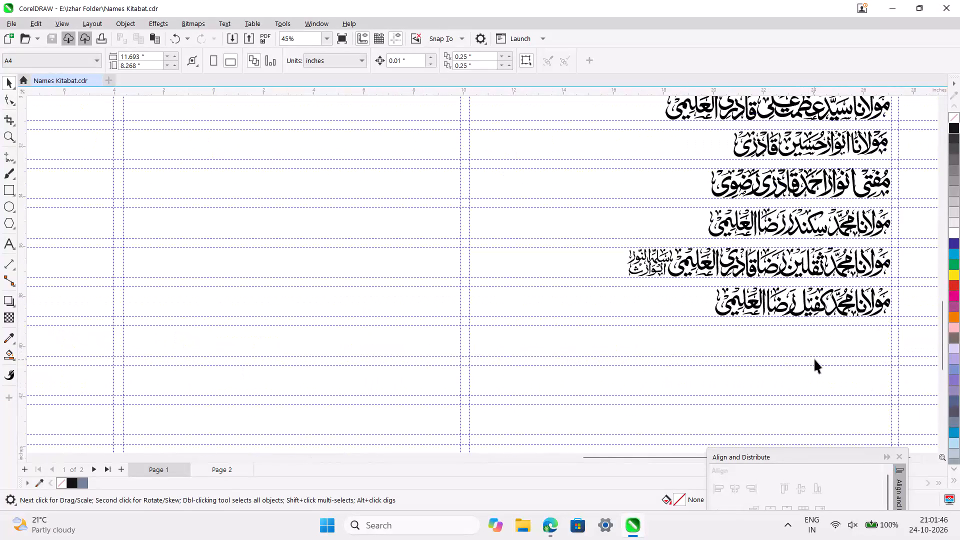
pyautogui.scroll(2, 814, 359)
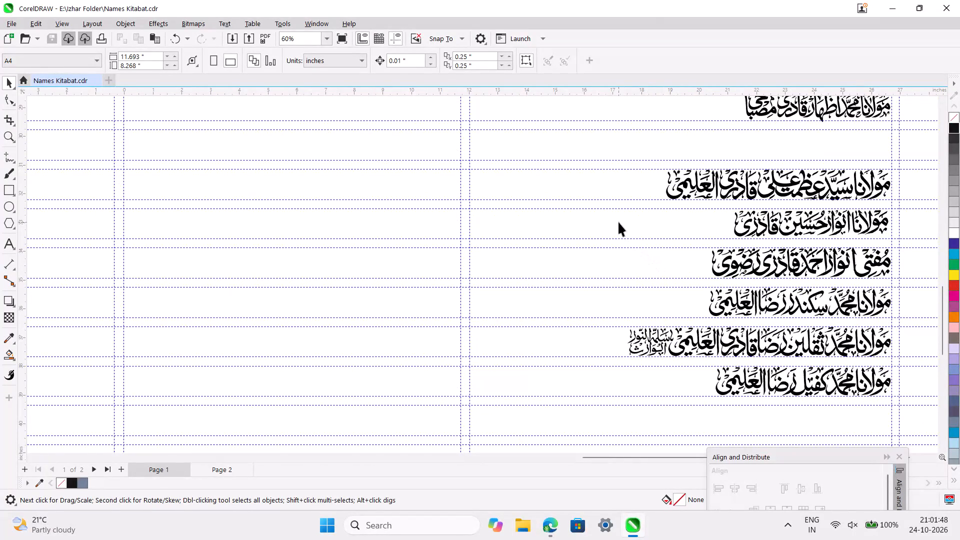
pyautogui.click(618, 222)
pyautogui.keyDown('ctrl'); pyautogui.scroll(-3, 618, 222); pyautogui.keyUp('ctrl')
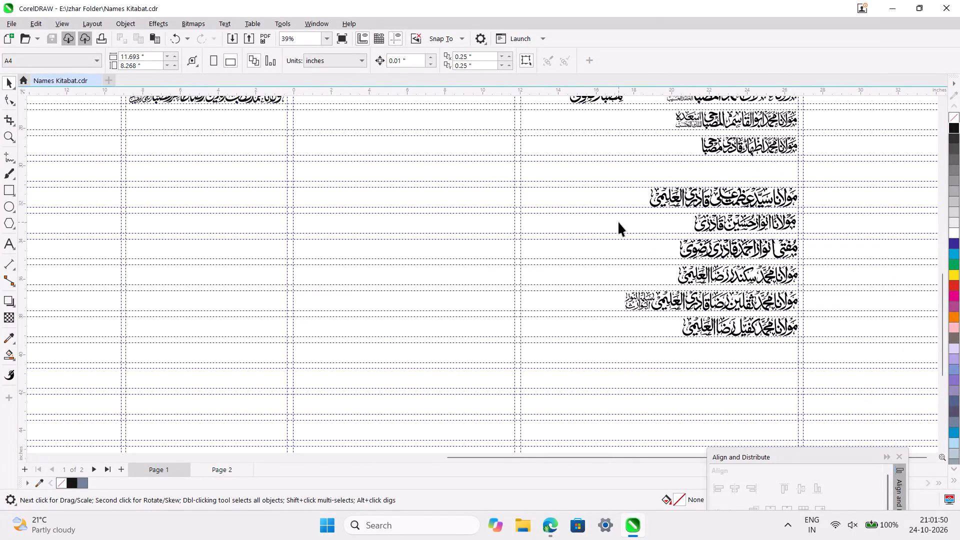
# Inspect up close how the long مولانا name standing alone in its column fits its guideline row.
pyautogui.hscroll(3, 618, 222)
pyautogui.scroll(1, 618, 222)
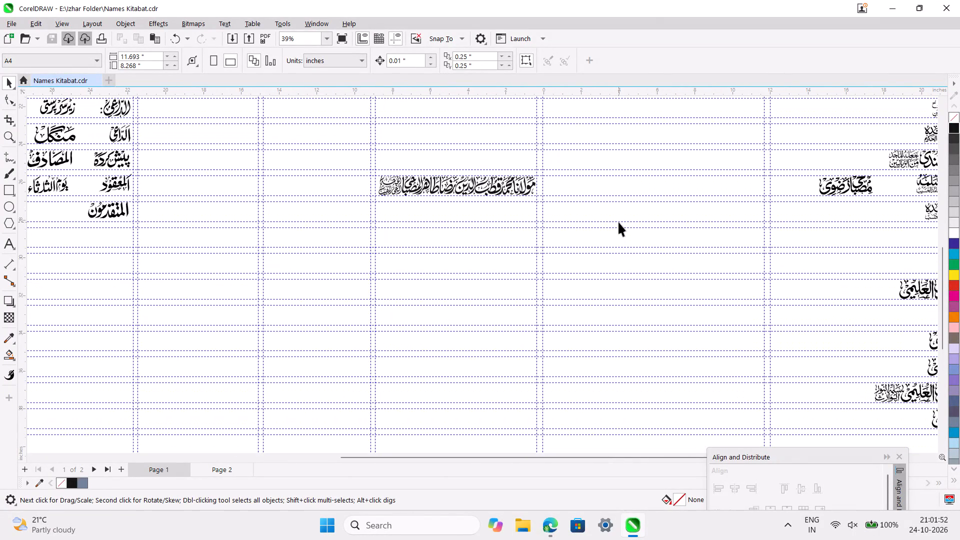
pyautogui.keyDown('ctrl'); pyautogui.scroll(6, 502, 208); pyautogui.keyUp('ctrl')
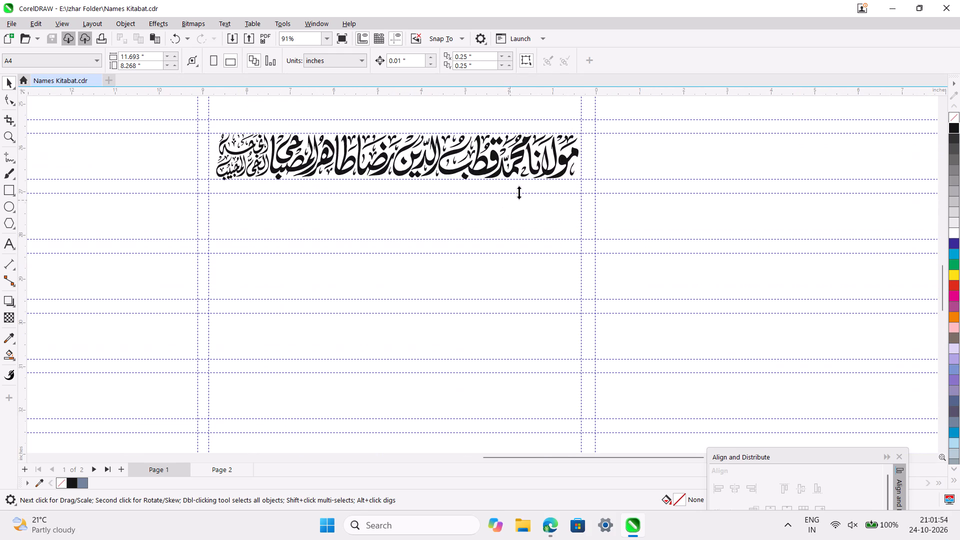
pyautogui.keyDown('ctrl'); pyautogui.scroll(4, 549, 194); pyautogui.keyUp('ctrl')
pyautogui.hscroll(3, 549, 194)
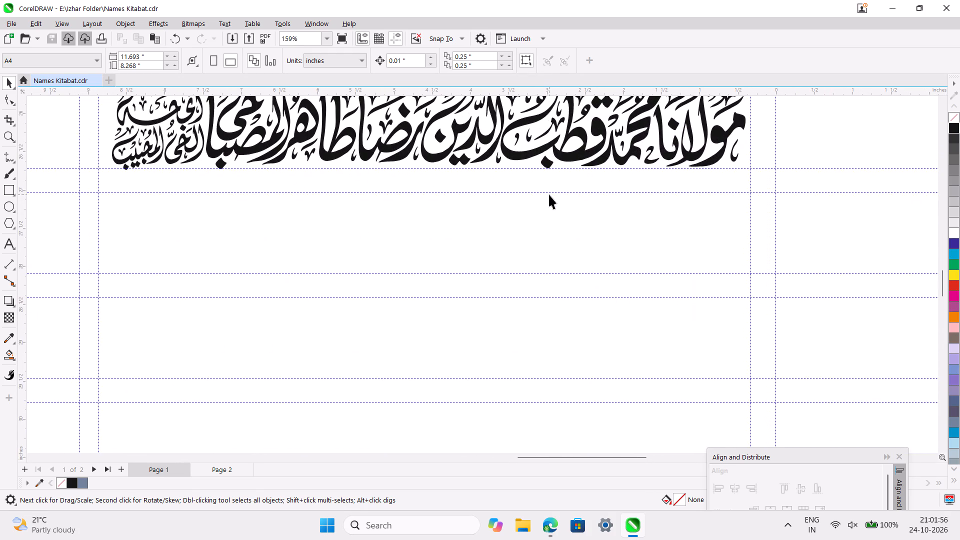
pyautogui.scroll(1, 549, 194)
pyautogui.click(407, 195)
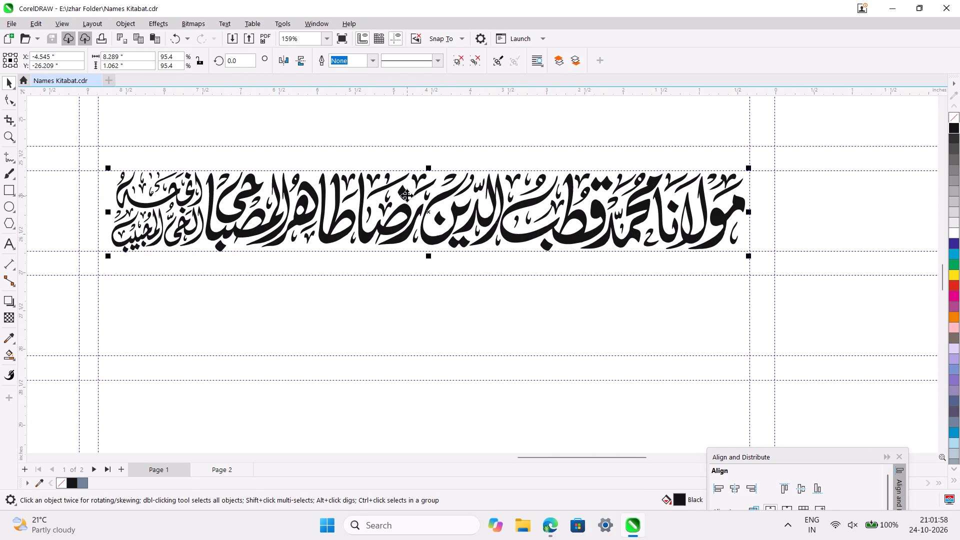
pyautogui.click(489, 138)
pyautogui.keyDown('ctrl'); pyautogui.scroll(4, 489, 138); pyautogui.keyUp('ctrl')
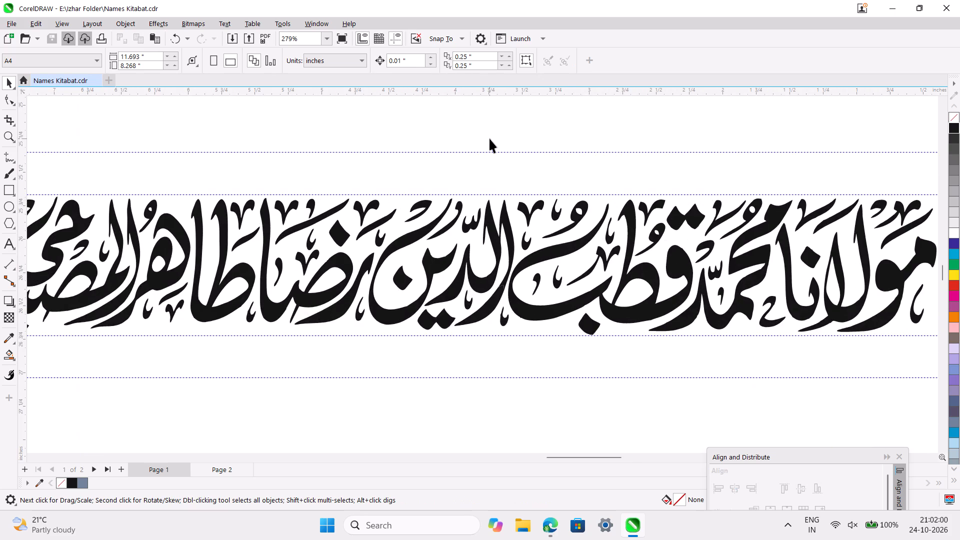
pyautogui.hscroll(5, 594, 207)
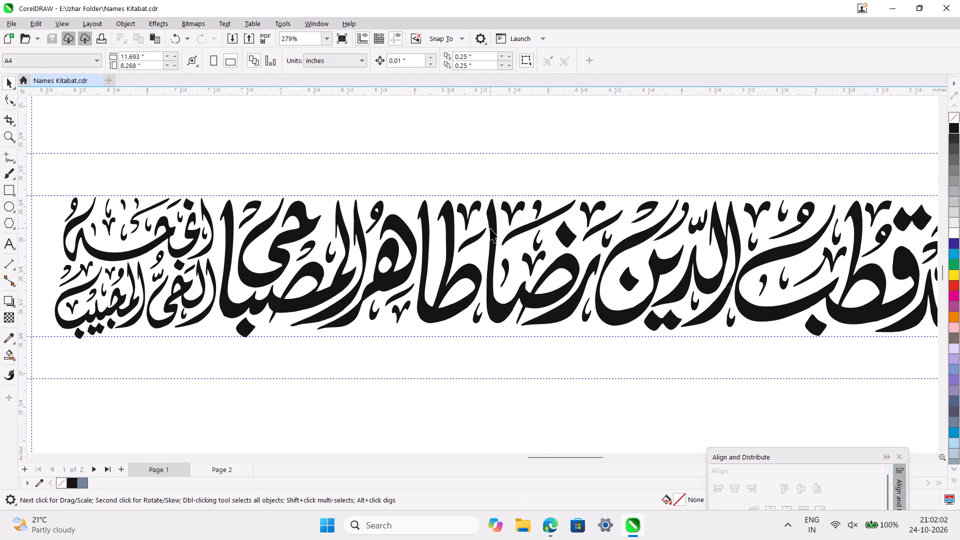
pyautogui.click(490, 228)
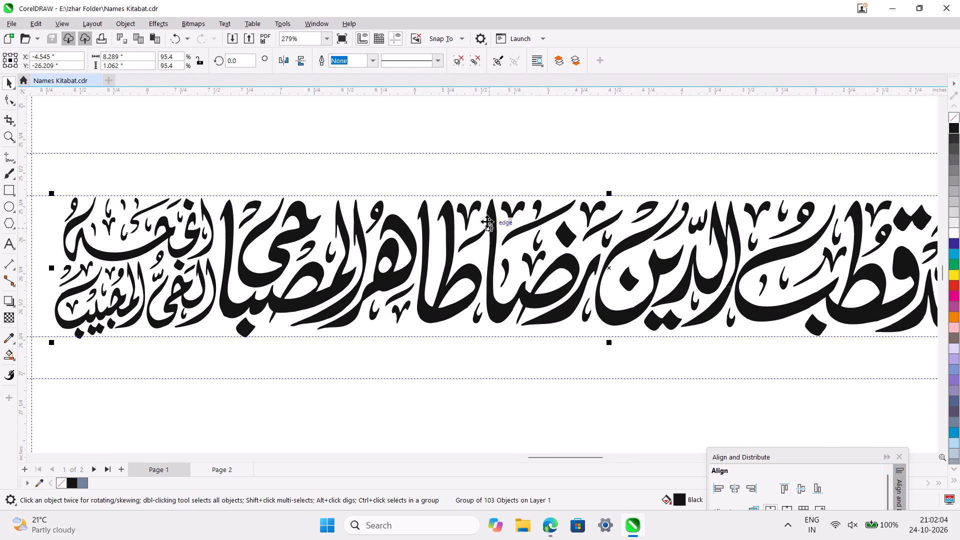
pyautogui.click(453, 178)
# Save the Names Kitabat.cdr document.
pyautogui.hotkey('ctrl', 's')
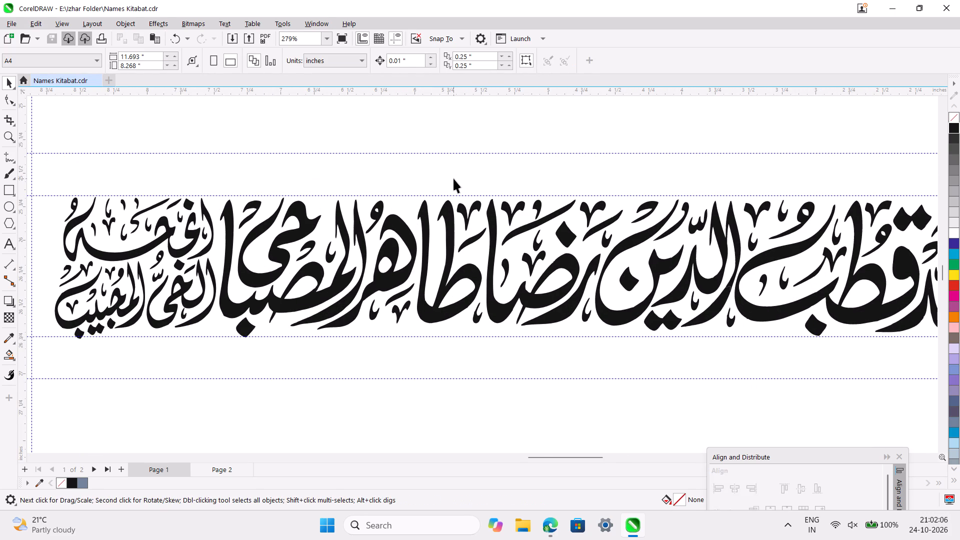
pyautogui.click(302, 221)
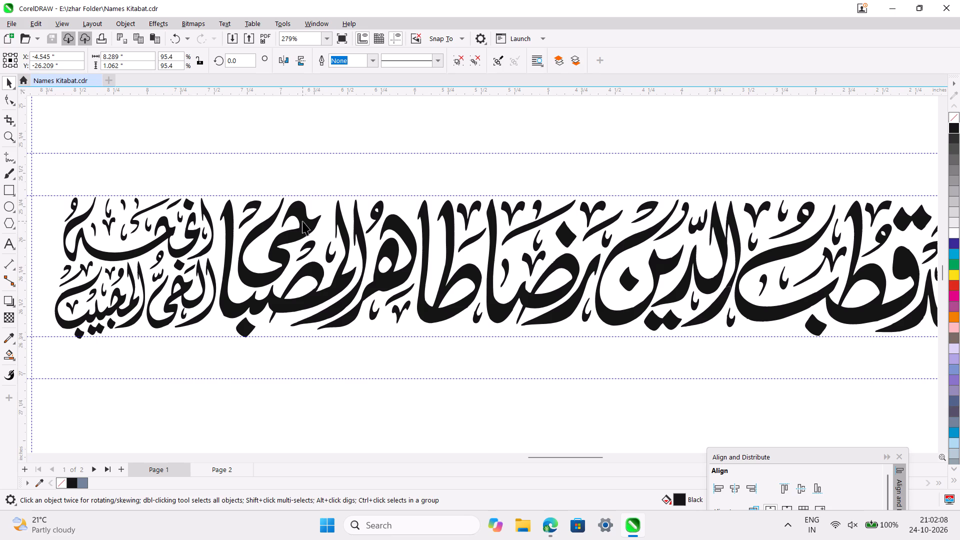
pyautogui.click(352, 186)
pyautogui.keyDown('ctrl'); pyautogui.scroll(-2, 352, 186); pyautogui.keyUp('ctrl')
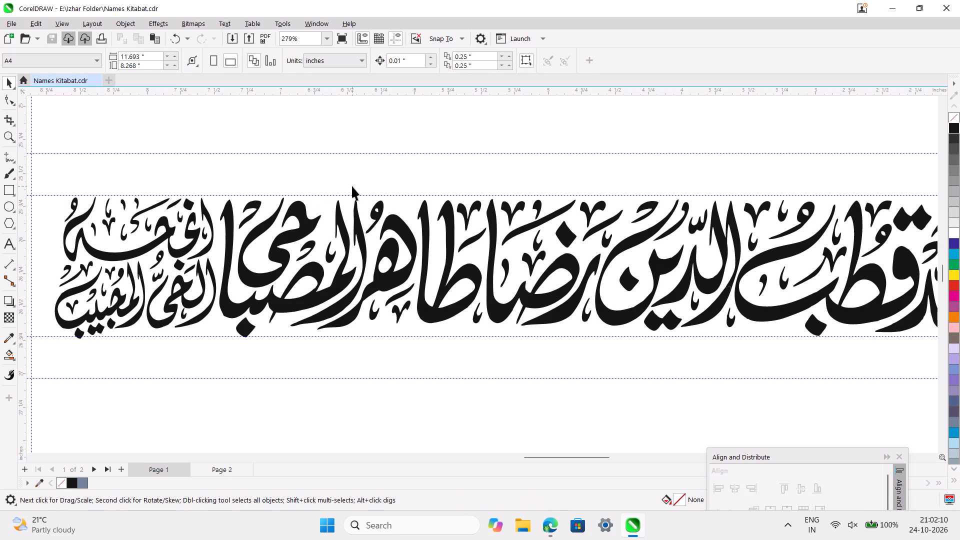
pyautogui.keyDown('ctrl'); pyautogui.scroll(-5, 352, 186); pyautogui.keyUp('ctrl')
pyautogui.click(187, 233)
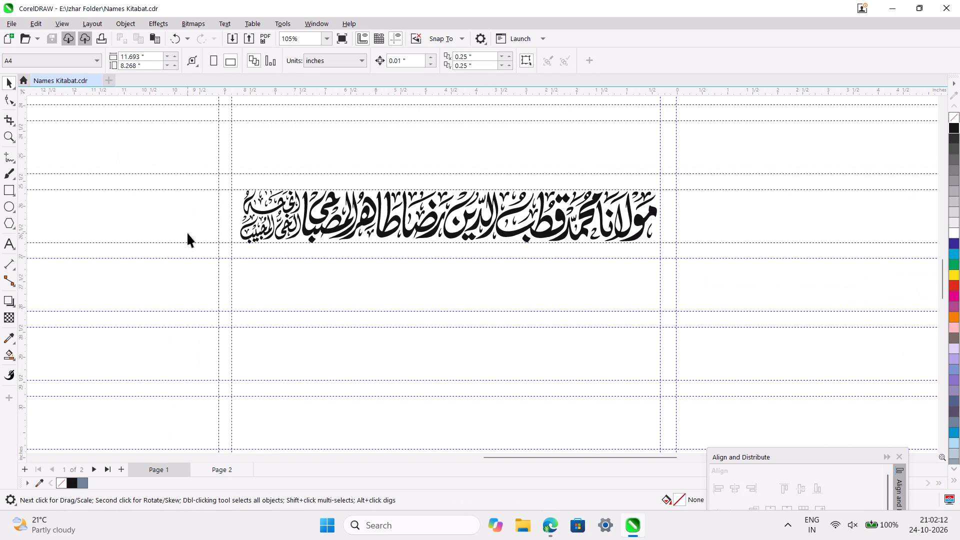